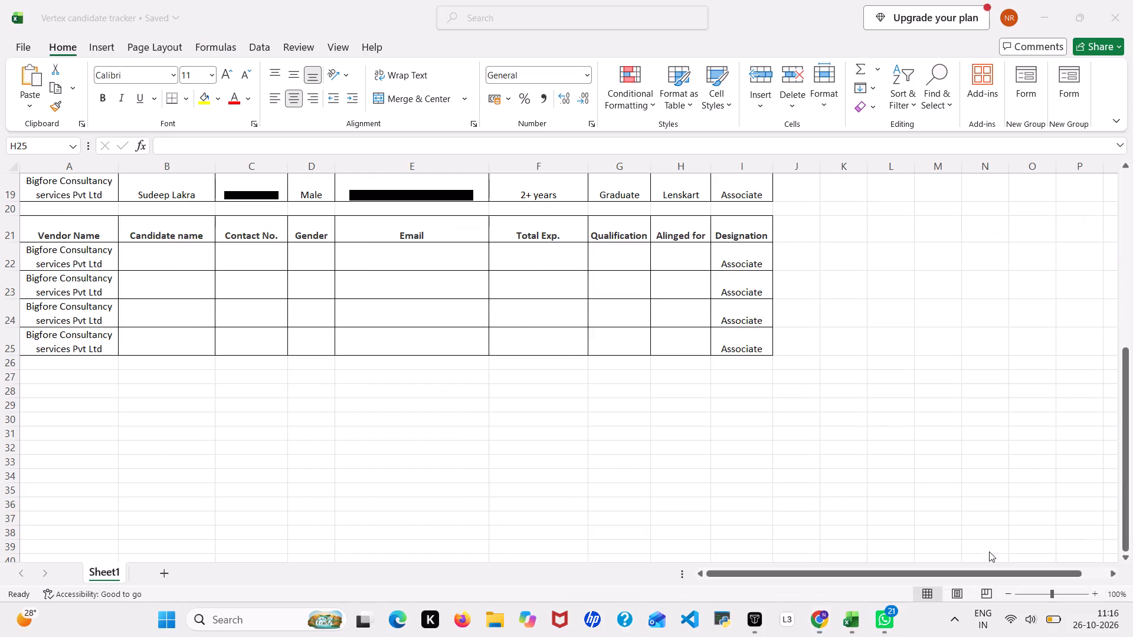
# Enter the first candidate's full name in the Candidate name cell of row 22, in the empty bottom table.
pyautogui.scroll(2, 209, 285)
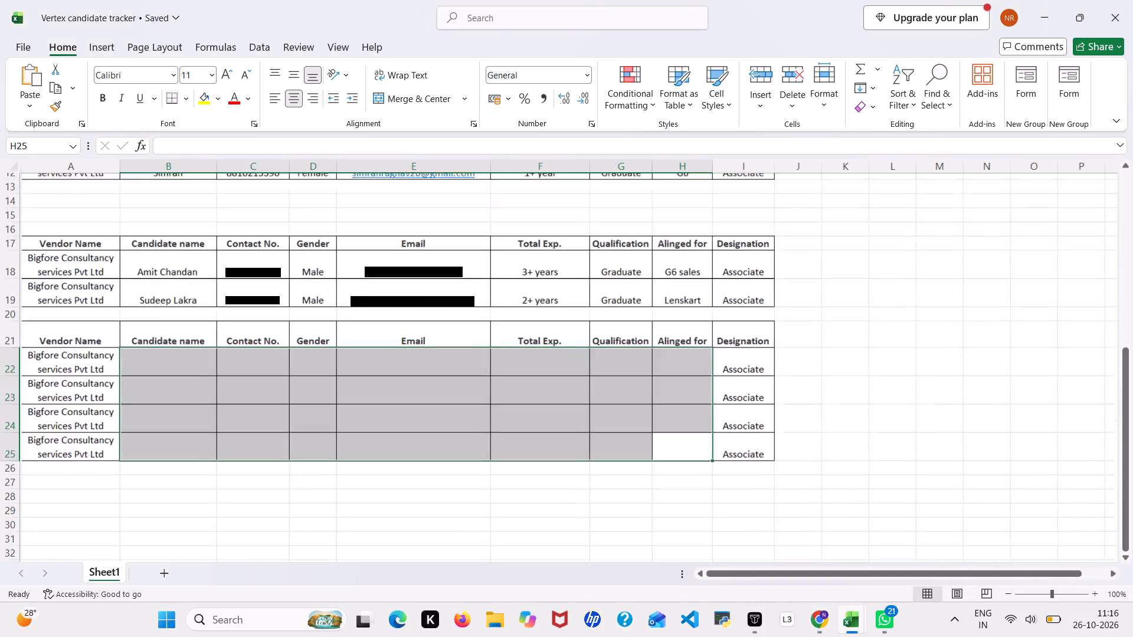
pyautogui.scroll(3, 209, 285)
pyautogui.scroll(-2, 209, 285)
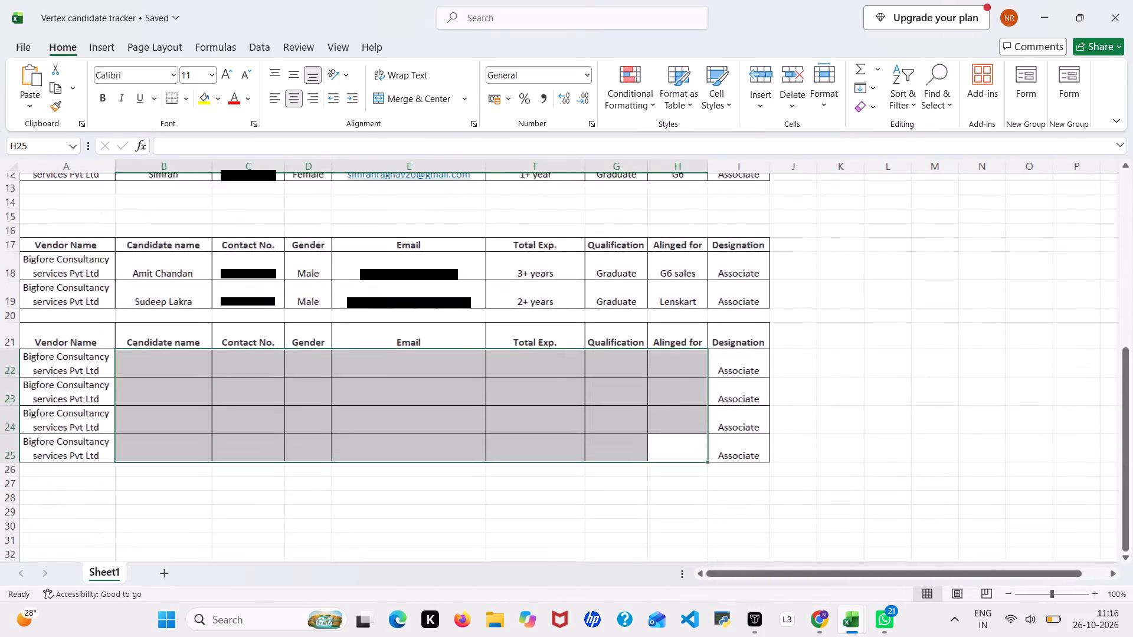
pyautogui.doubleClick(162, 359)
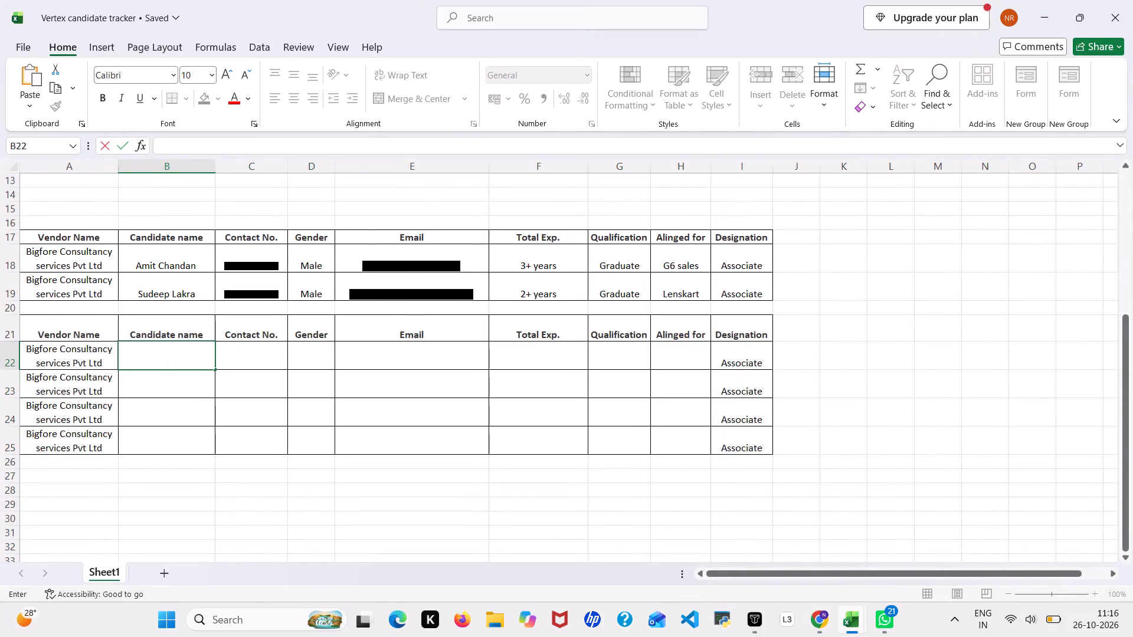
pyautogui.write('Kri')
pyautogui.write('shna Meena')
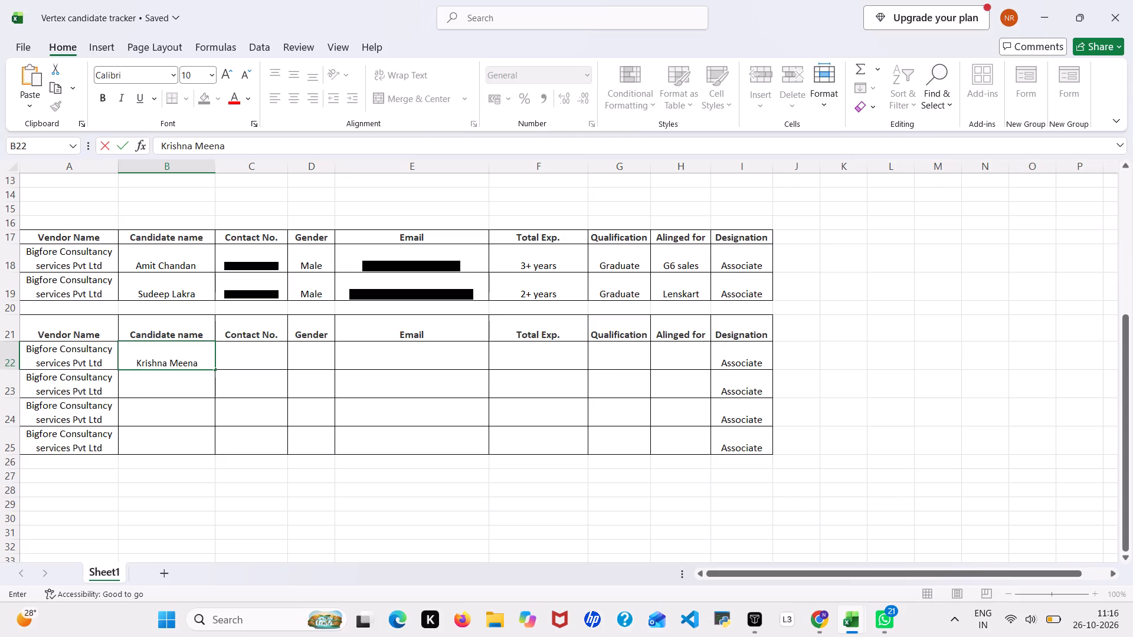
# Copy the candidate's contact number from row 204 of the Interview Sheet in Chrome into Contact No. cell C22 of the Excel tracker.
pyautogui.click(818, 623)
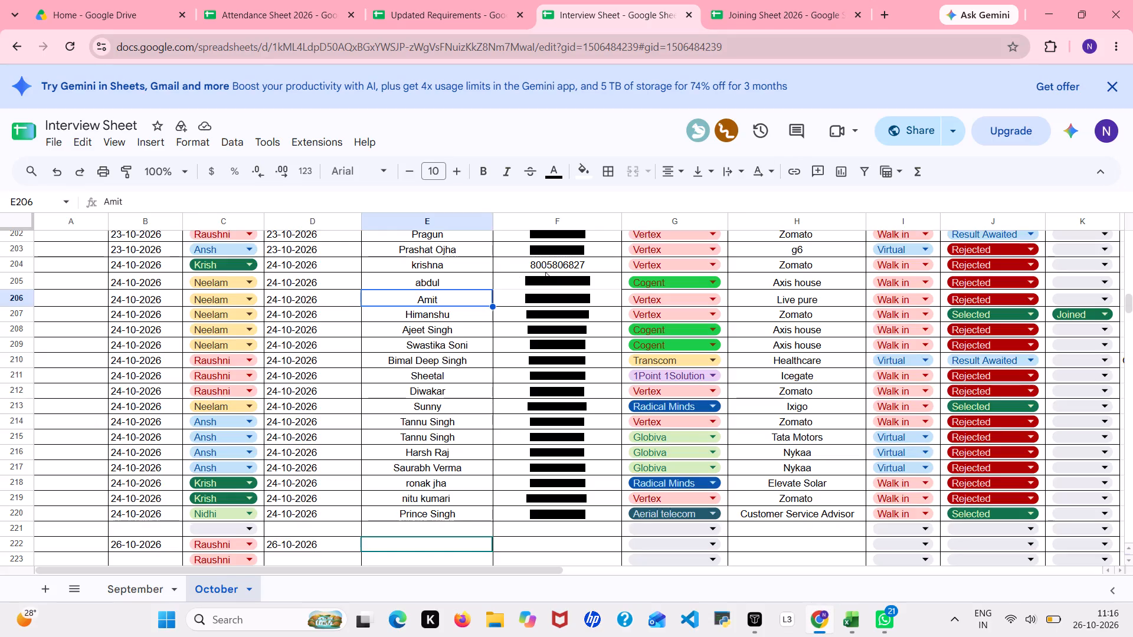
pyautogui.click(545, 272)
pyautogui.hotkey('ctrl', 'c')
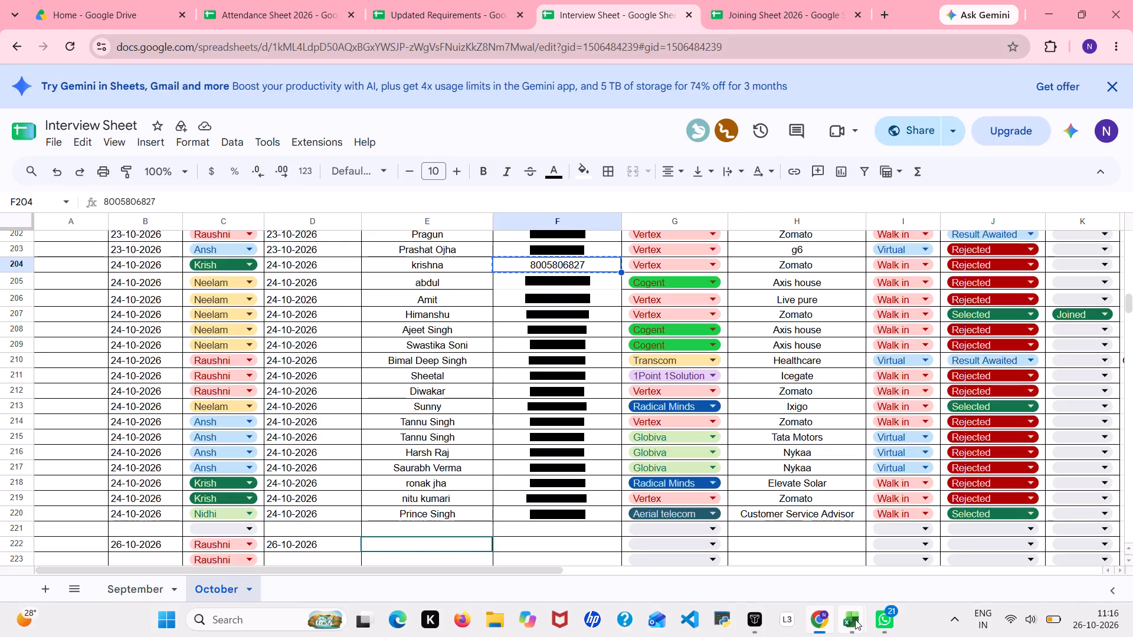
pyautogui.click(1008, 534)
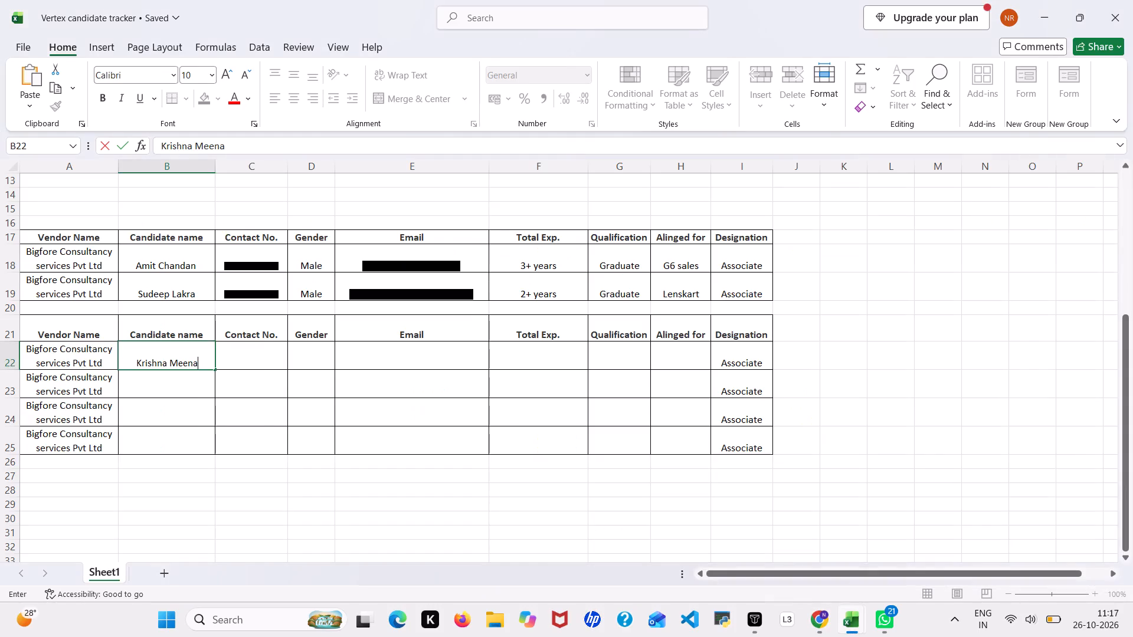
pyautogui.click(252, 345)
pyautogui.hotkey('ctrl', 'v')
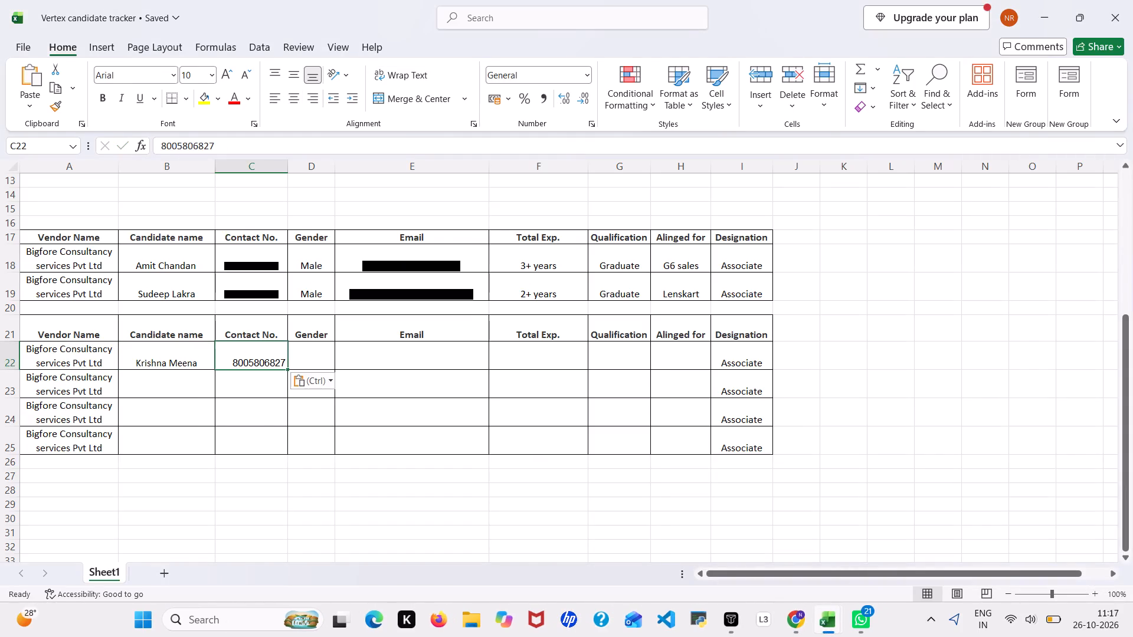
# Enter Male as the candidate's gender in row 22.
pyautogui.click(303, 359)
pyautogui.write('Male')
pyautogui.click(428, 366)
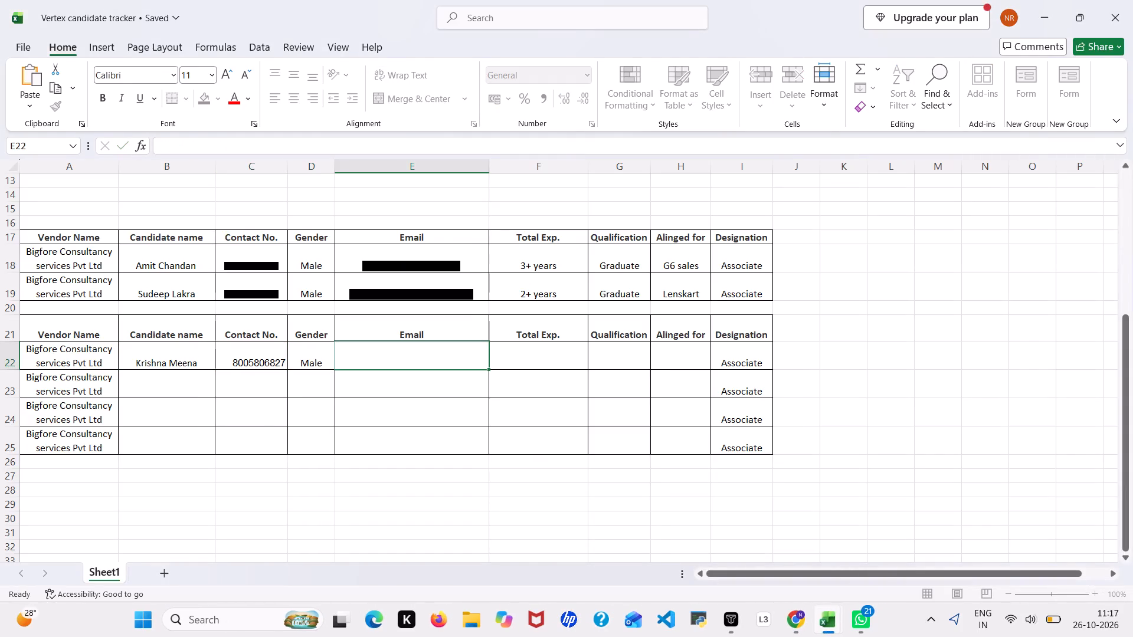
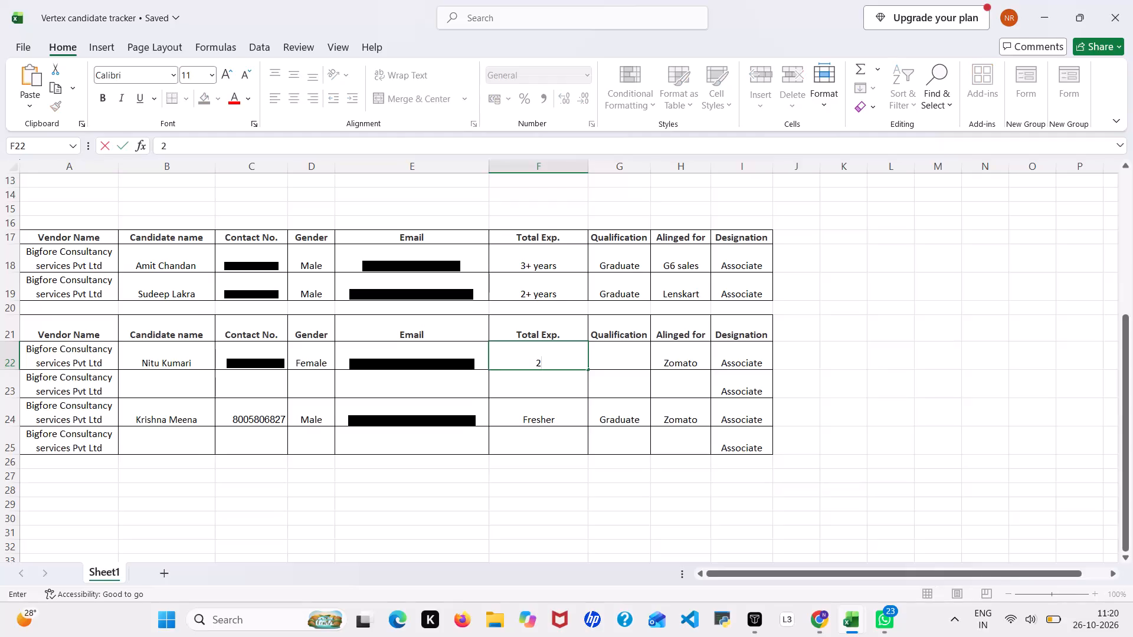
# Complete row 22's total experience as 2 years and enter Graduate as the qualification.
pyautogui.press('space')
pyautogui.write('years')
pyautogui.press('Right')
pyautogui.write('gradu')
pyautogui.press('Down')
# Go to the empty Contact No. cell in row 23, the next candidate row.
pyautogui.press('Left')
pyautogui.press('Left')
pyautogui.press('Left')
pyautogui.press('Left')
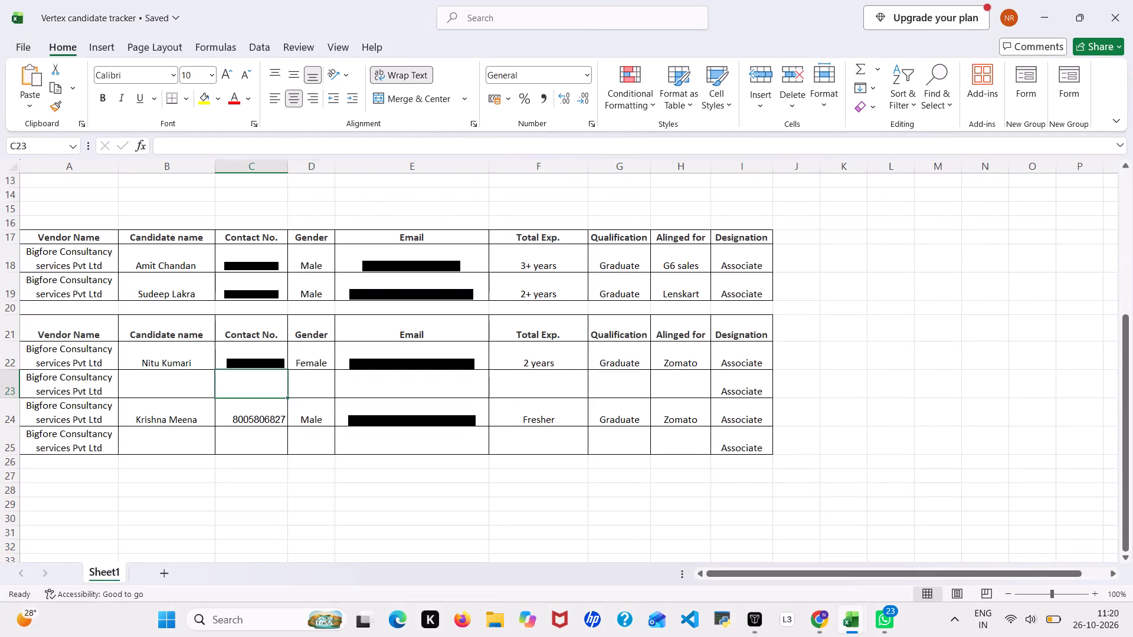
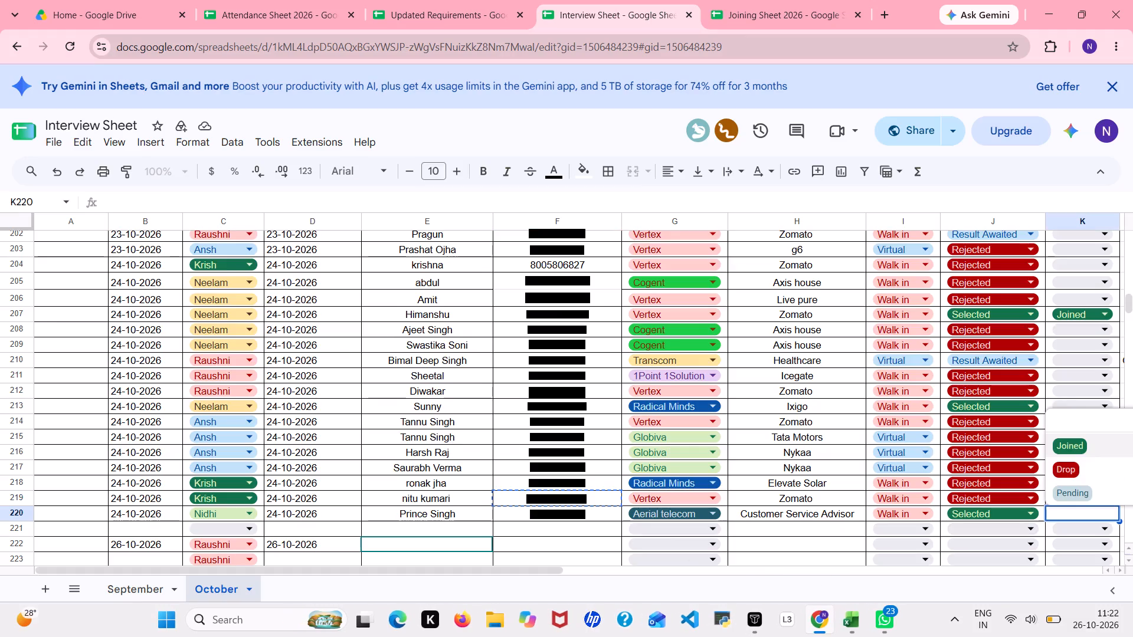
# Switch to the Vertex candidate tracker in Excel and enter the next candidate's full name in the empty Candidate name cell B23.
pyautogui.click(772, 515)
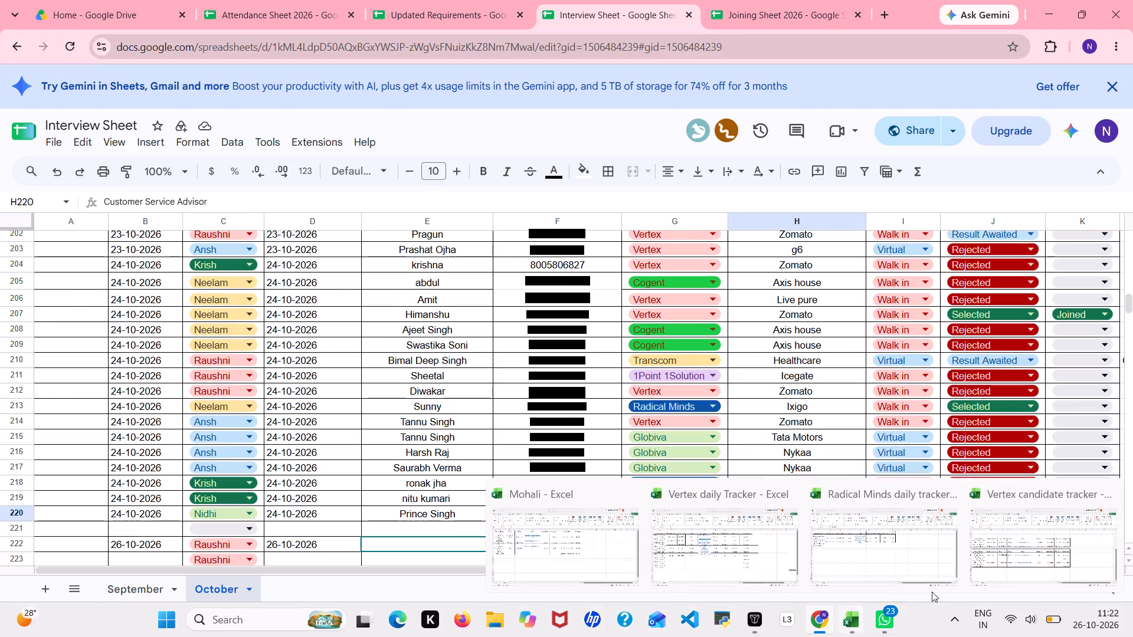
pyautogui.click(1009, 566)
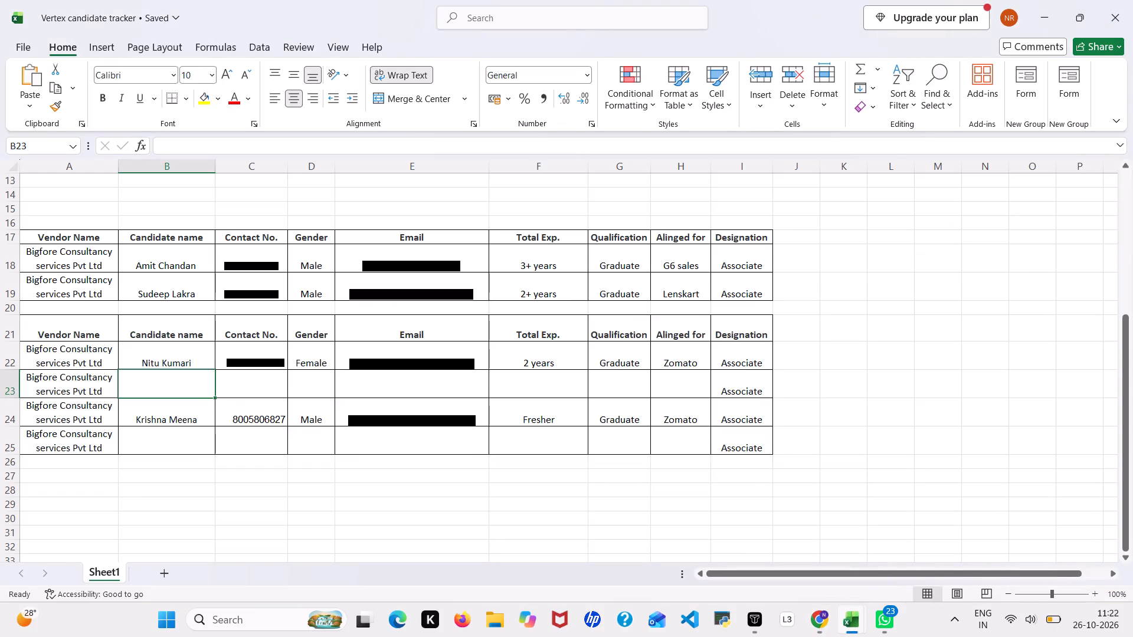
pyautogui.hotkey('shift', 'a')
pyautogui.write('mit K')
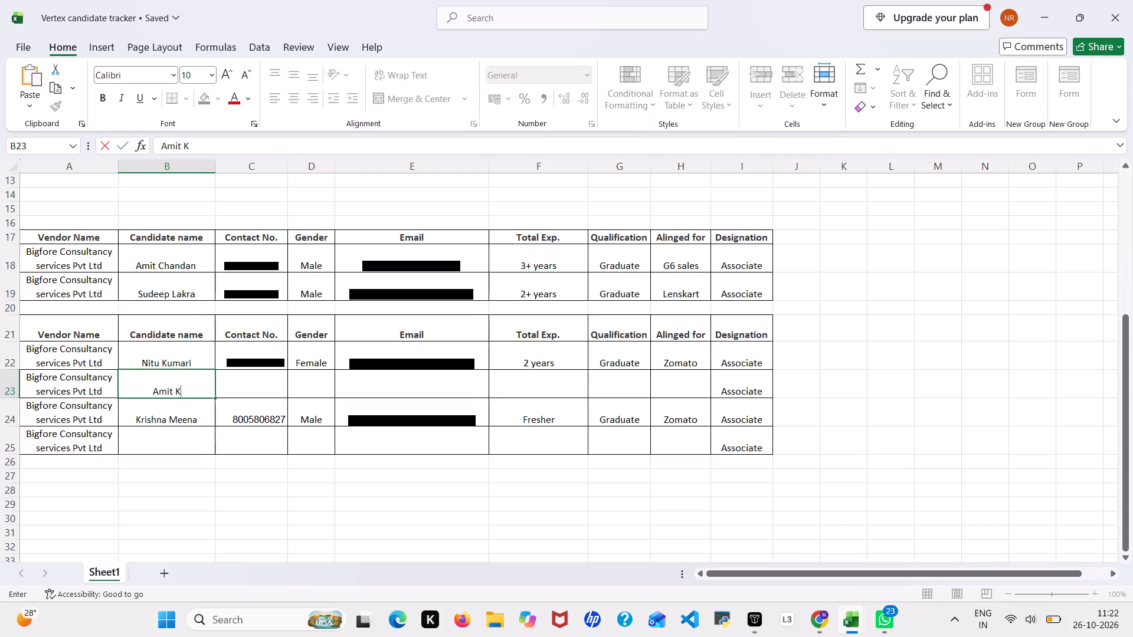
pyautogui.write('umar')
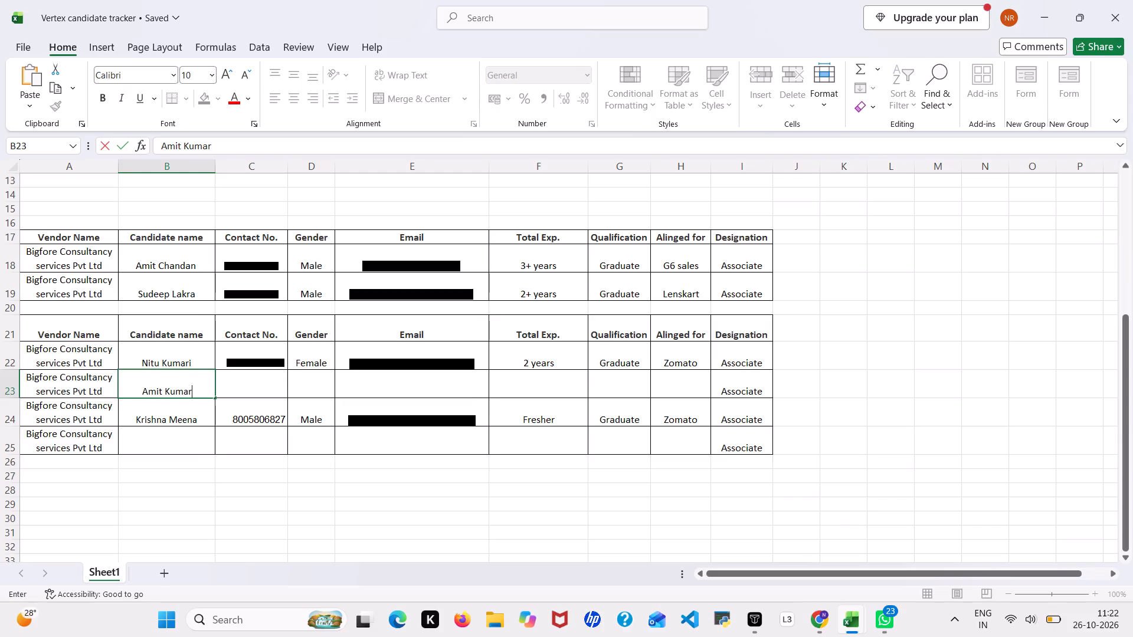
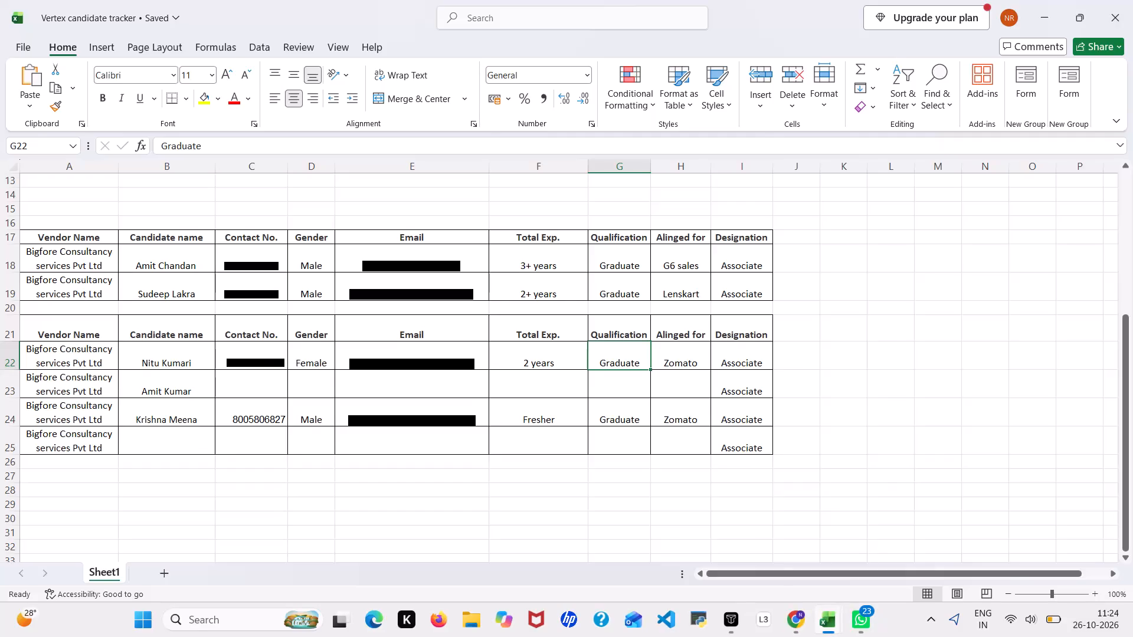
# Review the completed candidate entries in rows 22 and 24 of the tracker, from experience and gender back to contact number and name.
pyautogui.click(538, 358)
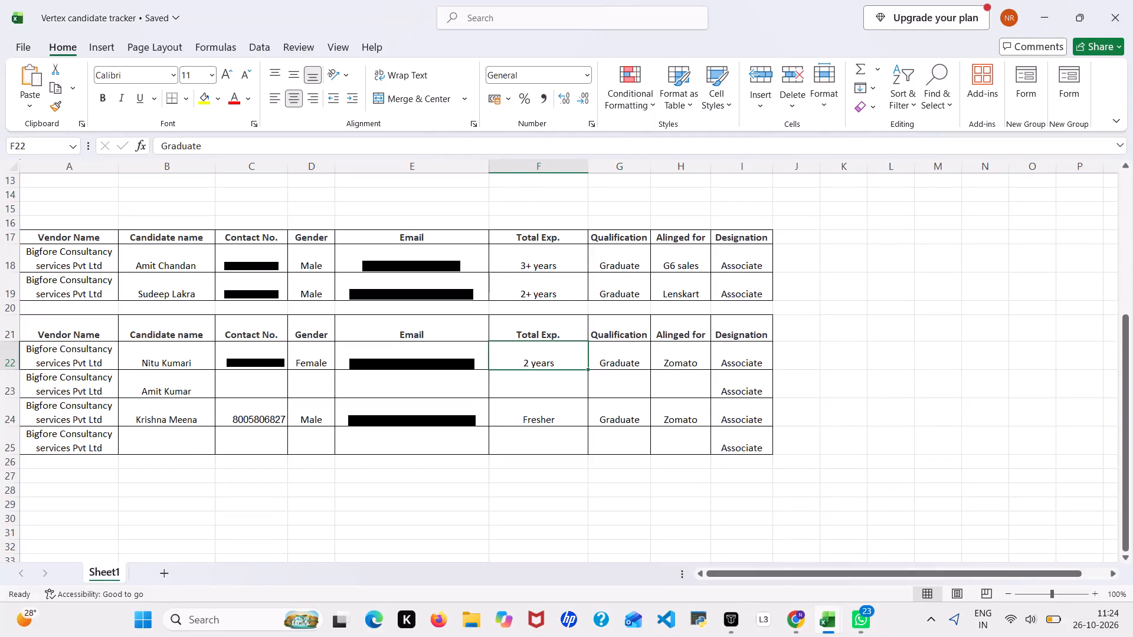
pyautogui.click(320, 353)
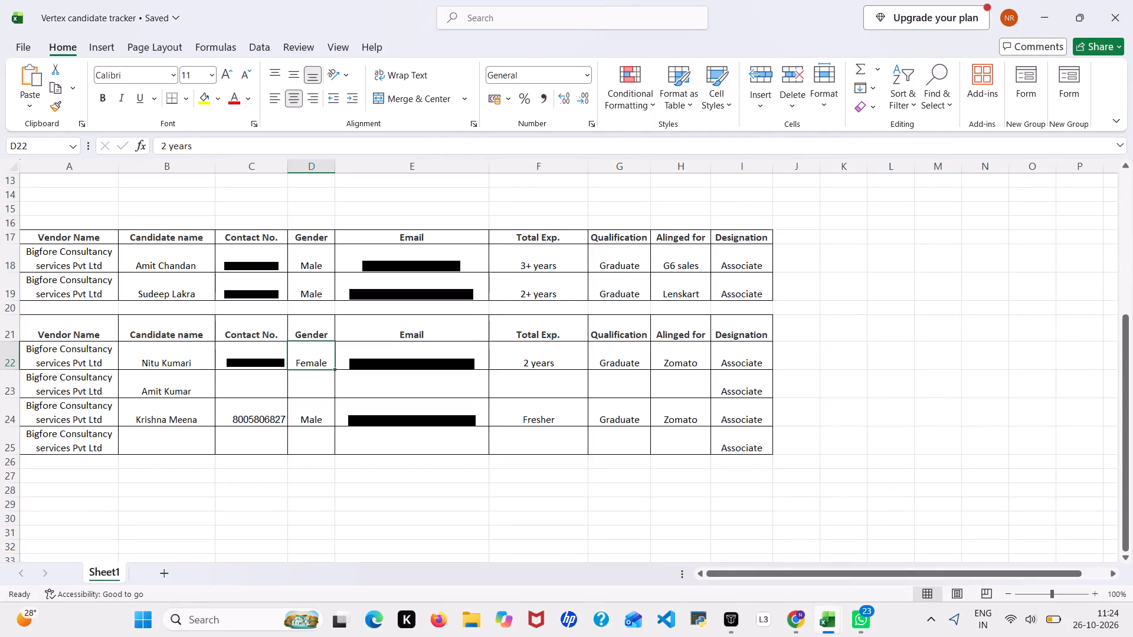
pyautogui.click(238, 352)
pyautogui.click(172, 352)
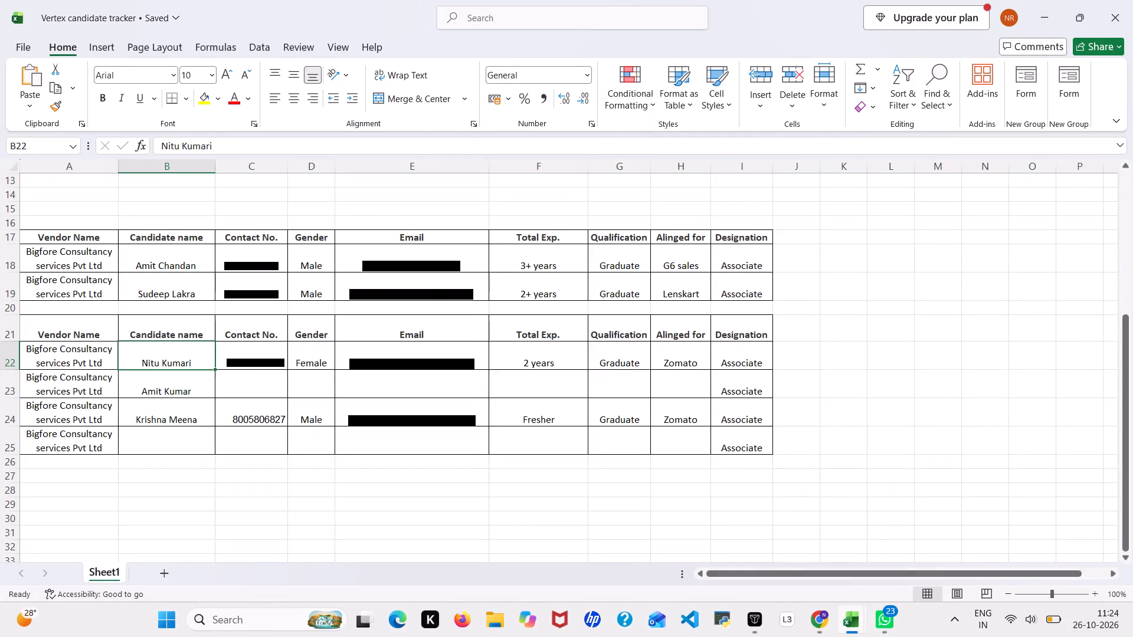
pyautogui.click(318, 423)
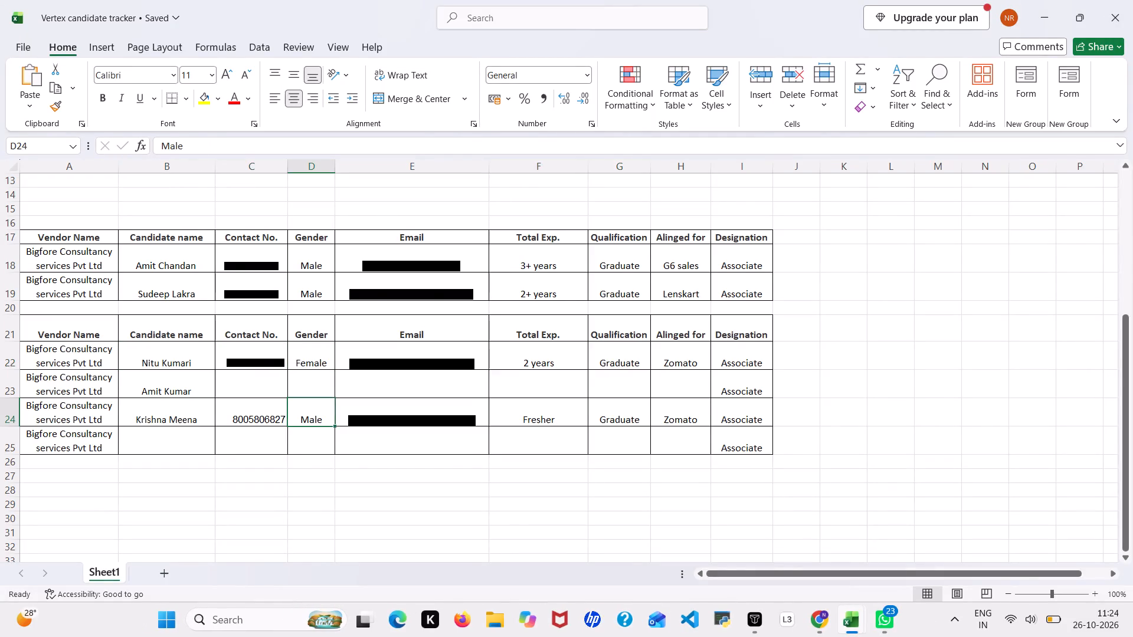
pyautogui.click(250, 423)
pyautogui.click(192, 419)
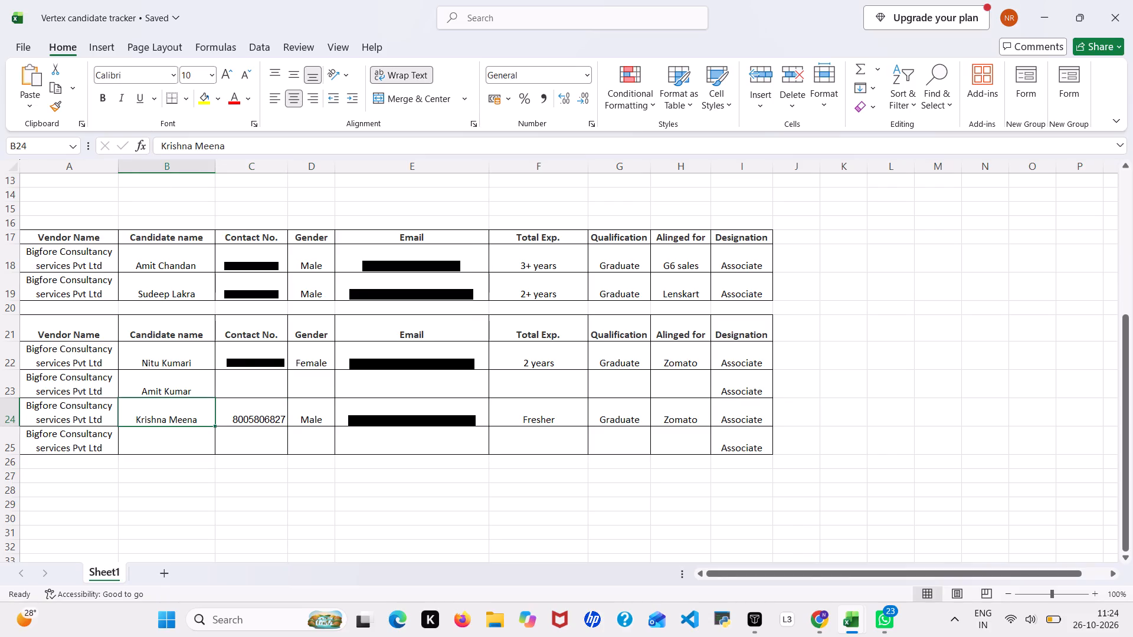
# Switch to the Interview Sheet in Chrome and examine candidate names and contact numbers in the October rows, mainly rows 203 to 207.
pyautogui.click(823, 629)
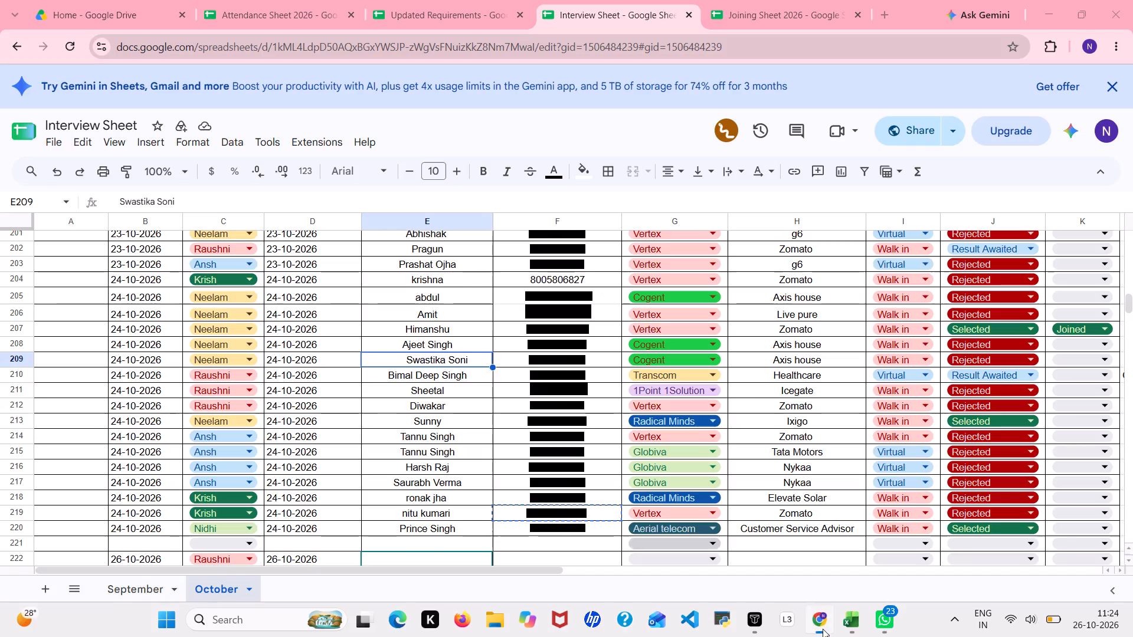
pyautogui.click(536, 360)
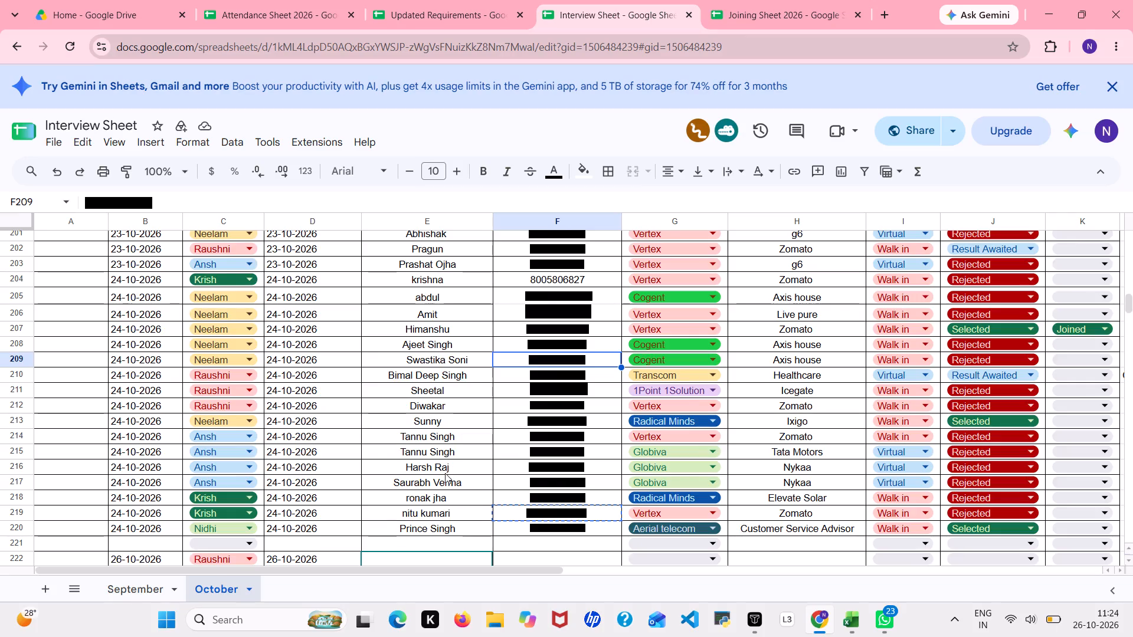
pyautogui.click(475, 281)
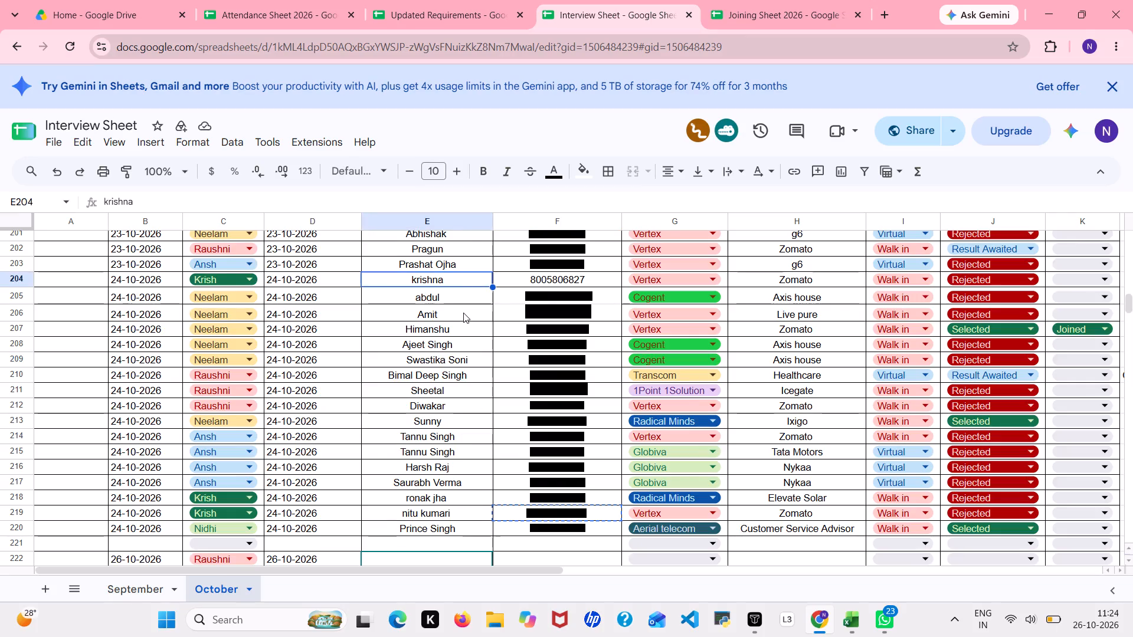
pyautogui.click(463, 313)
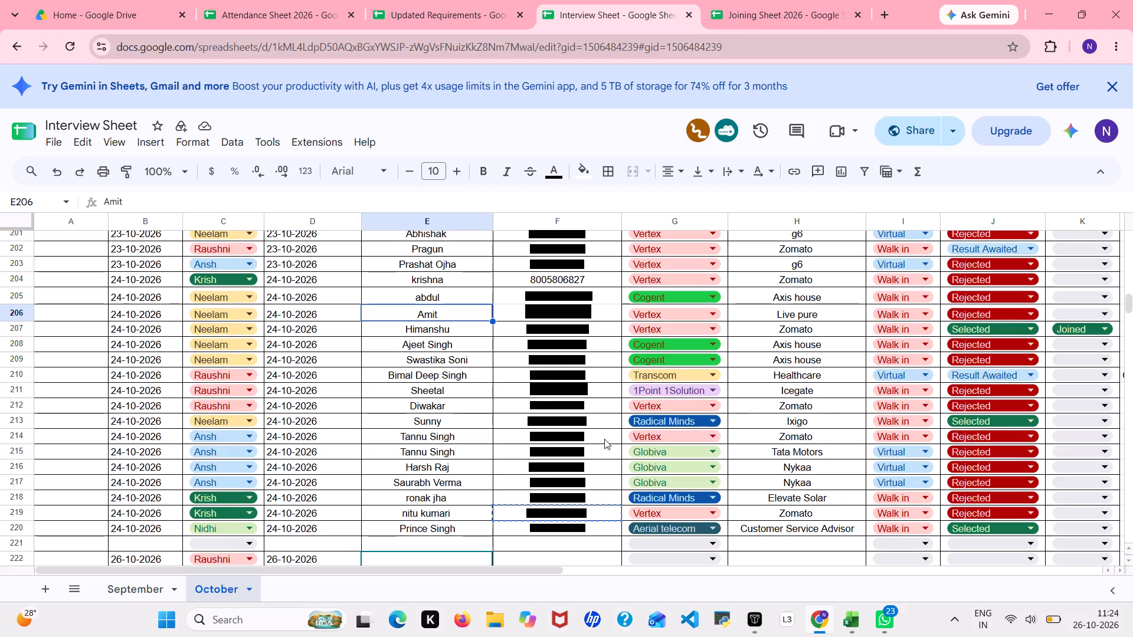
pyautogui.click(573, 524)
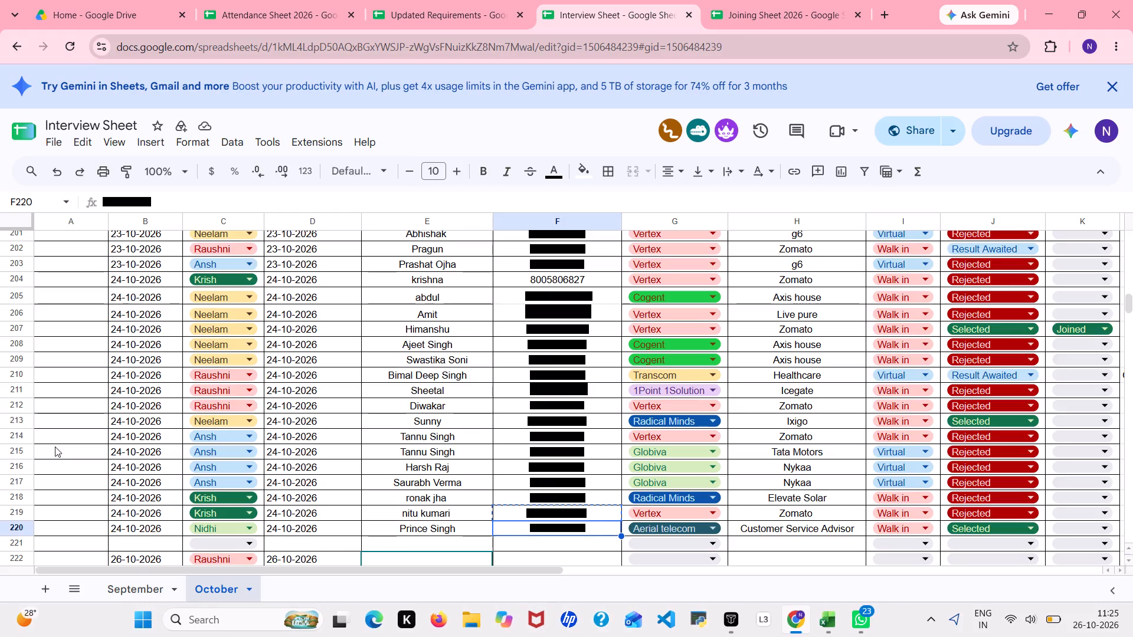
pyautogui.click(452, 289)
pyautogui.click(450, 282)
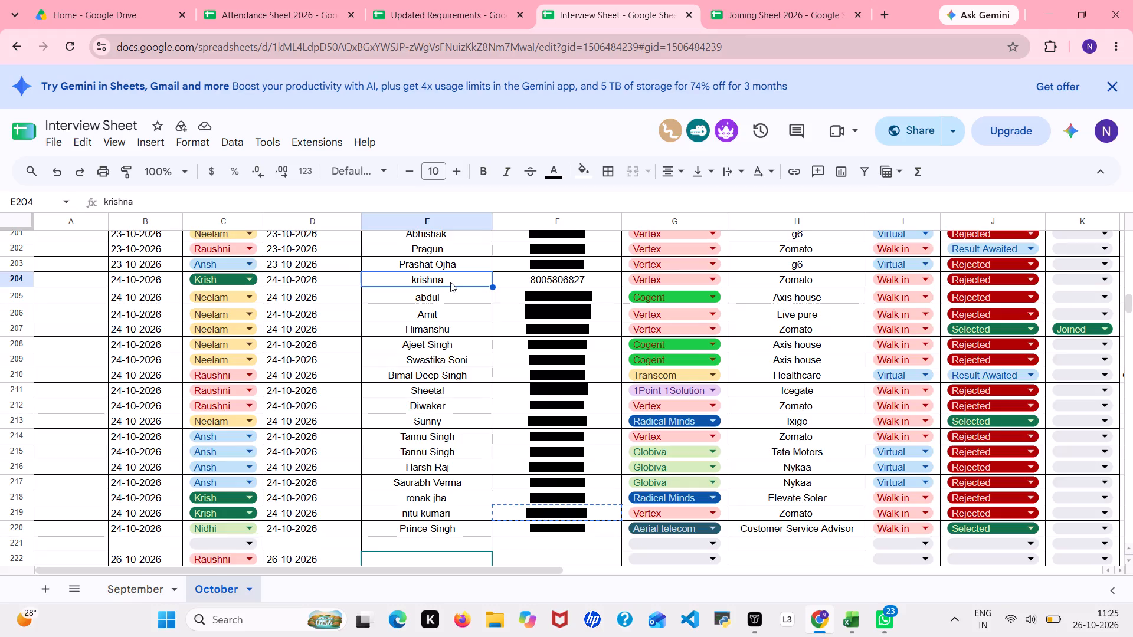
pyautogui.click(584, 285)
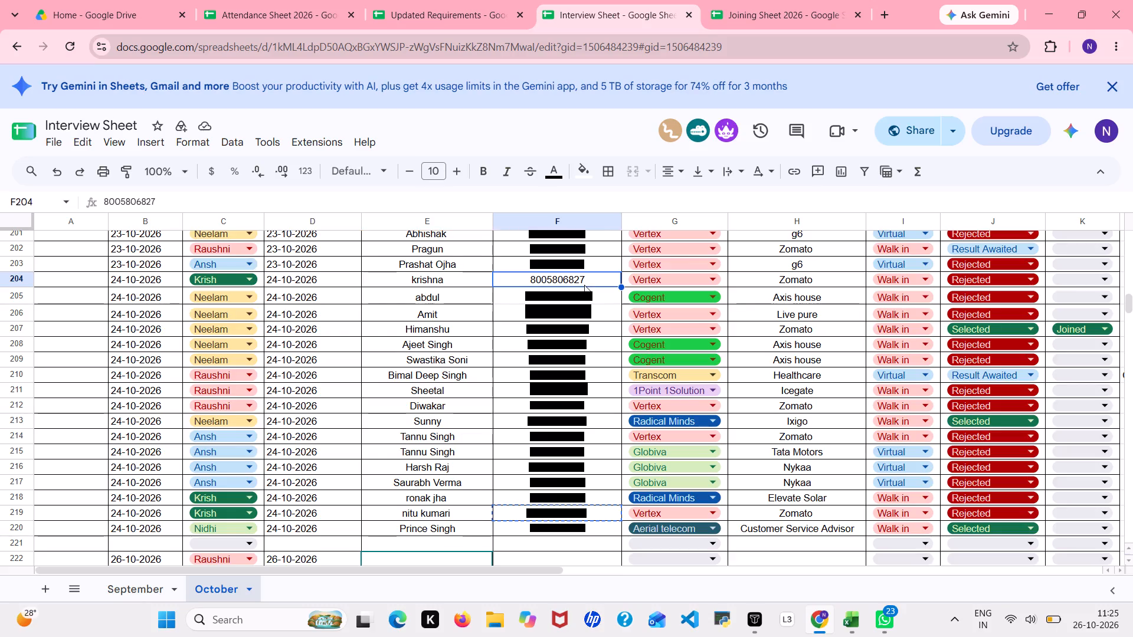
pyautogui.click(469, 274)
pyautogui.click(474, 296)
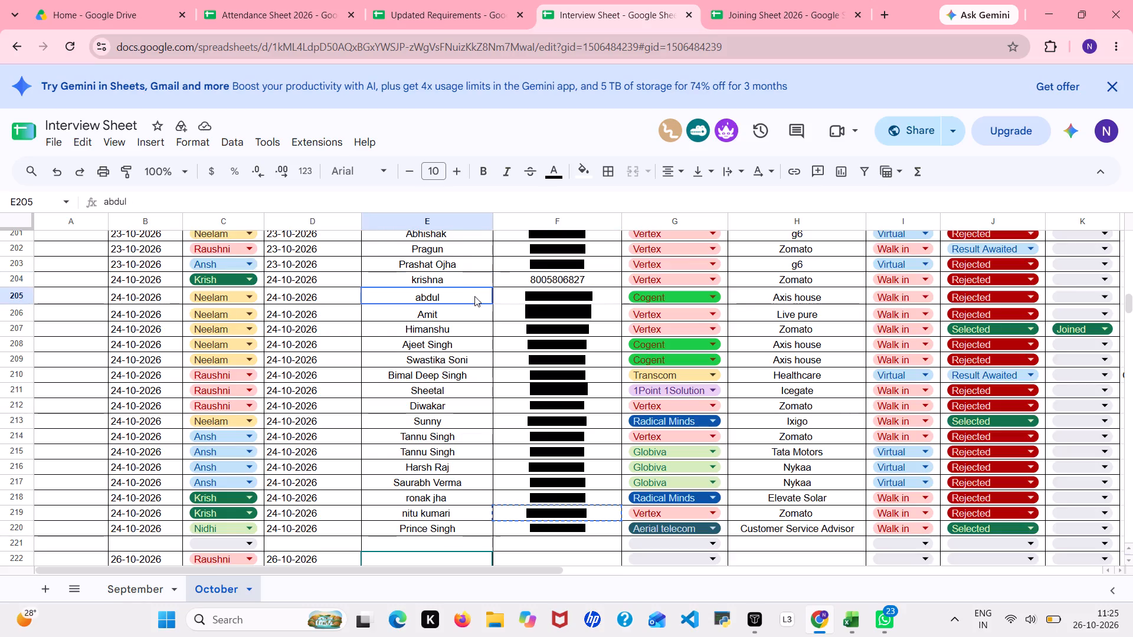
pyautogui.click(534, 299)
pyautogui.click(461, 275)
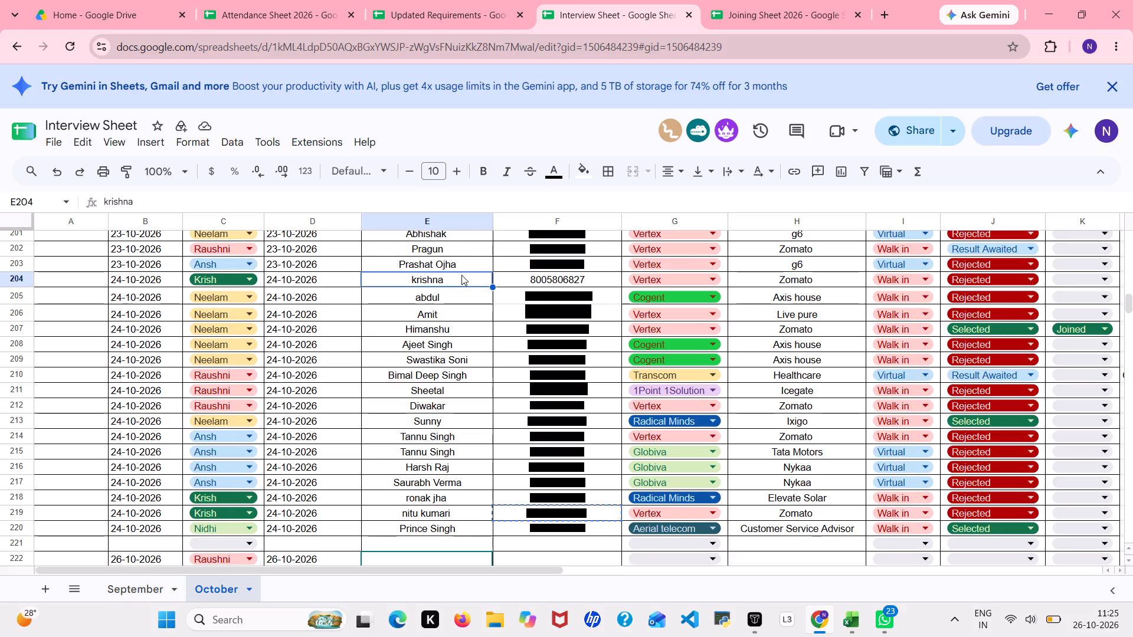
pyautogui.click(562, 277)
pyautogui.click(423, 302)
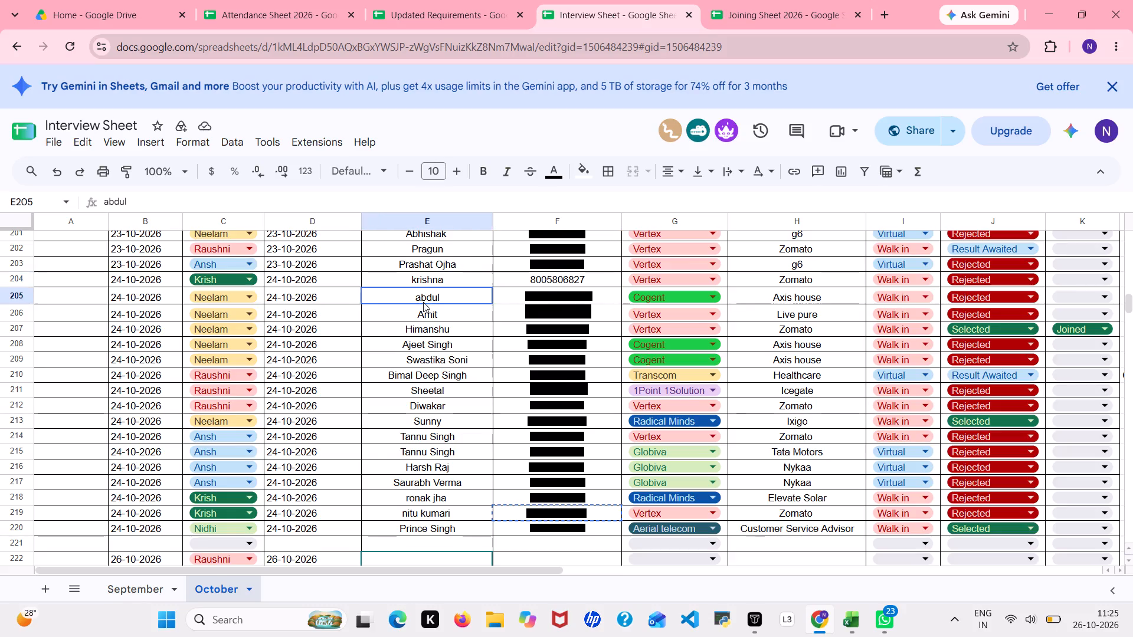
pyautogui.click(558, 305)
pyautogui.click(467, 294)
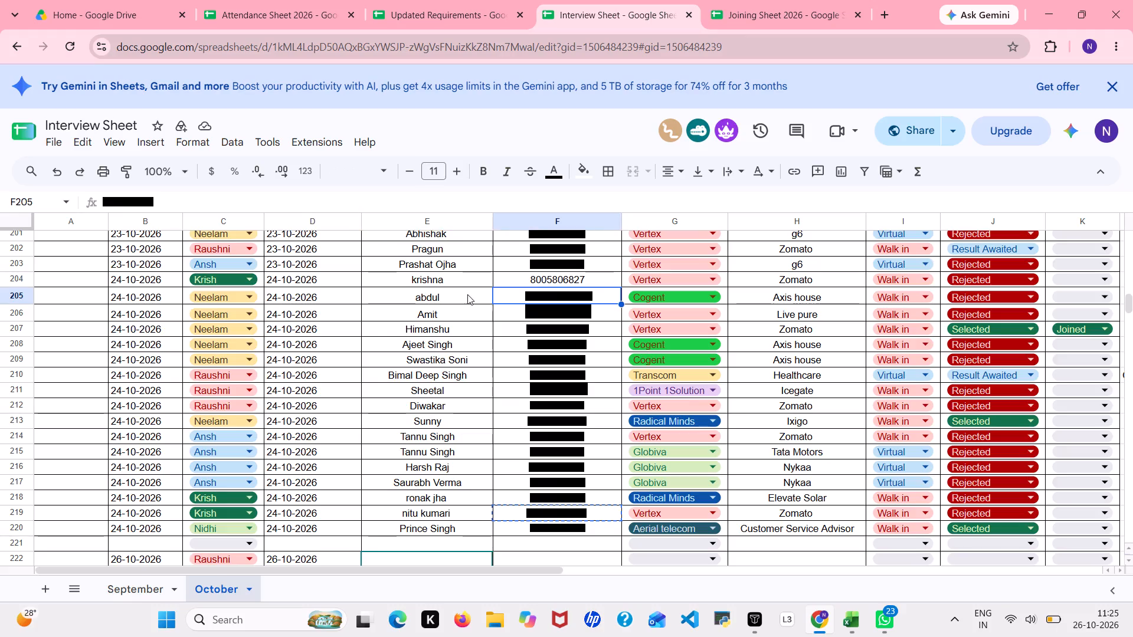
pyautogui.click(474, 334)
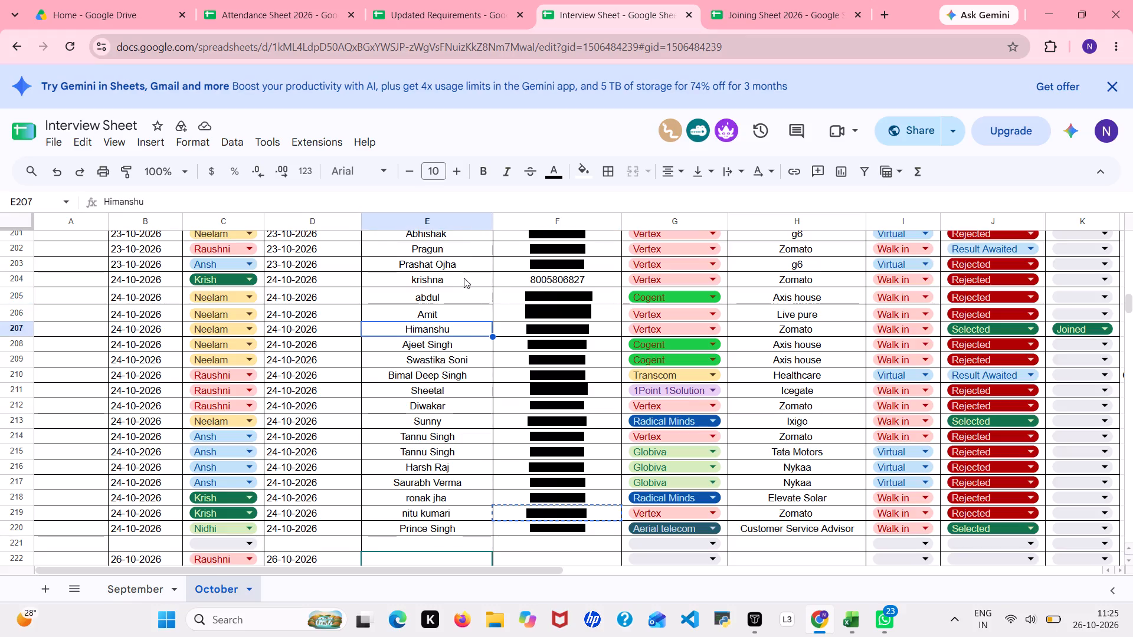
pyautogui.click(464, 258)
pyautogui.click(540, 268)
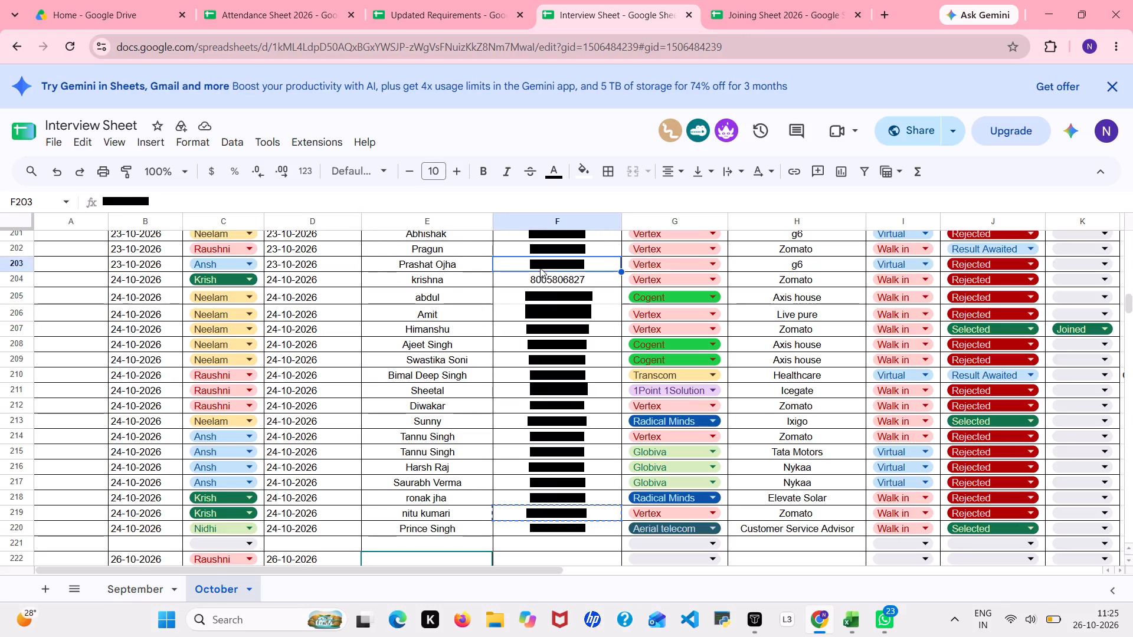
pyautogui.click(451, 265)
pyautogui.click(455, 280)
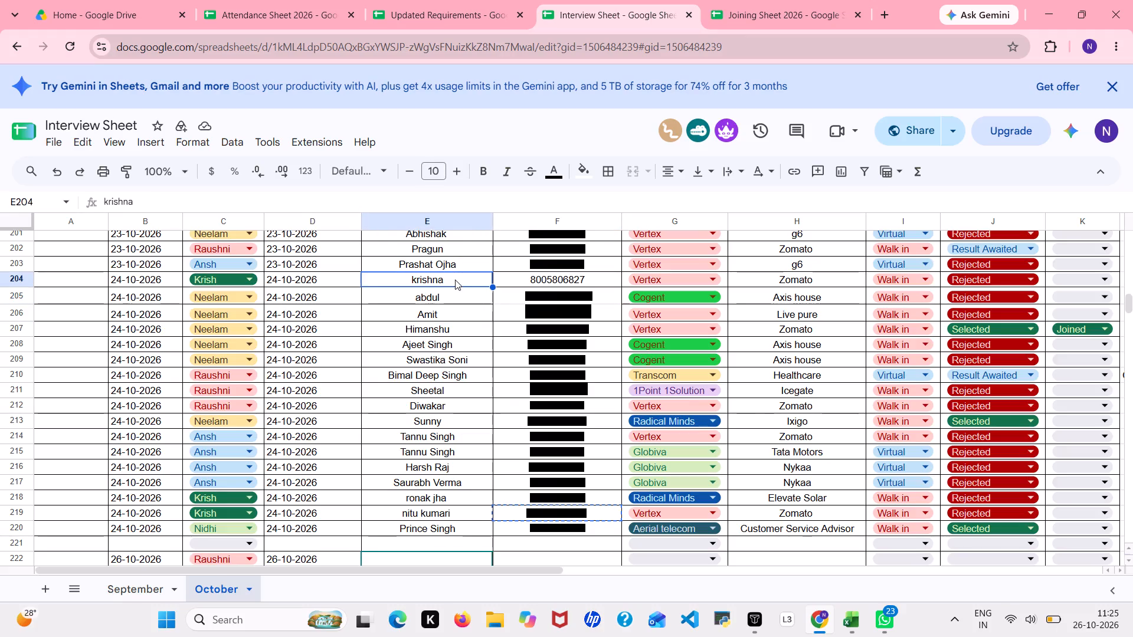
pyautogui.click(554, 275)
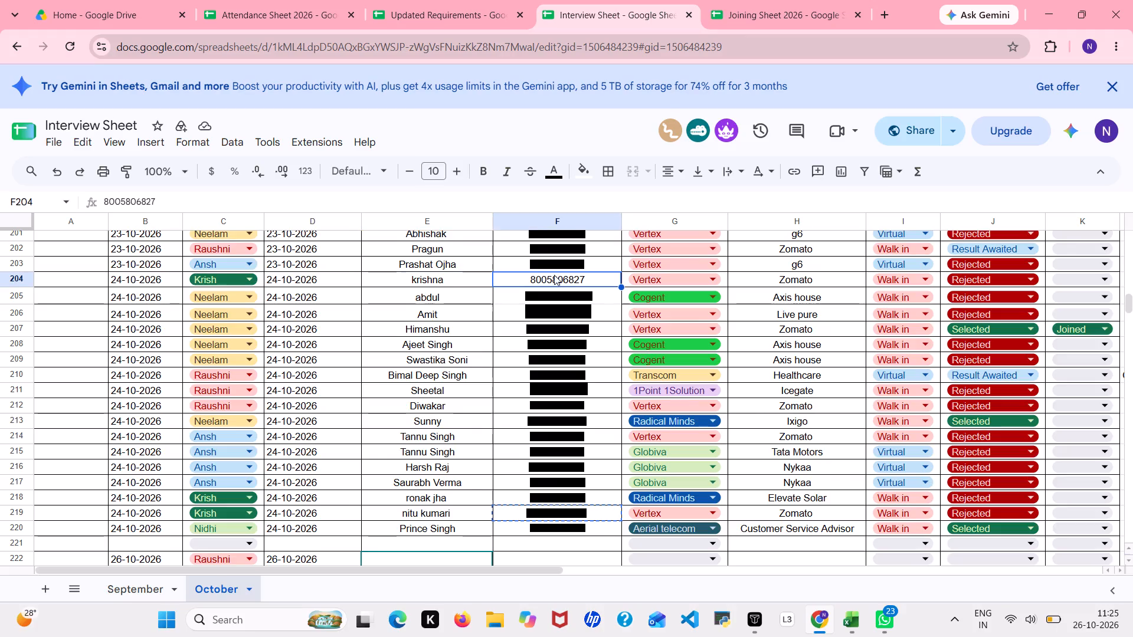
pyautogui.click(444, 291)
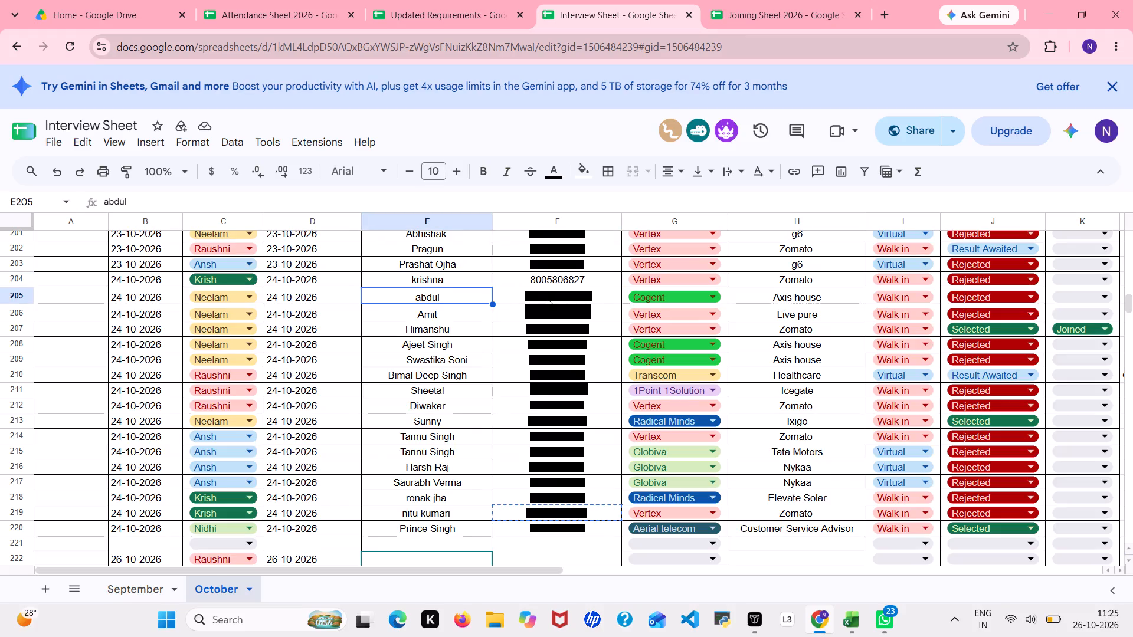
# Check the candidate names and contact numbers in rows 205 to 207 of the October sheet, focusing on row 206.
pyautogui.click(546, 296)
pyautogui.click(473, 312)
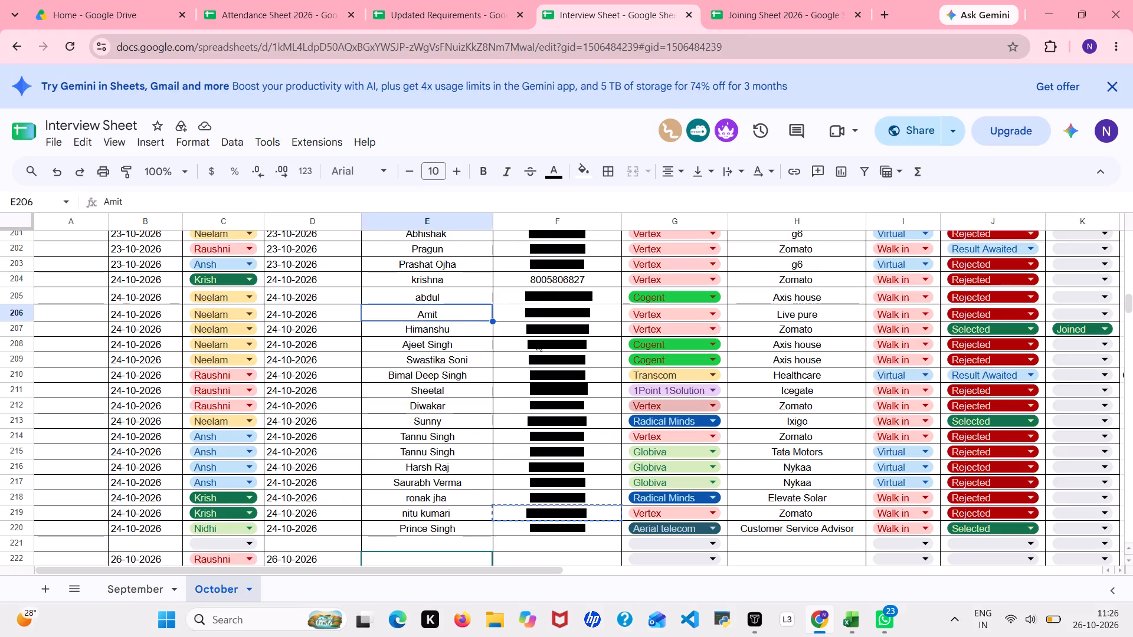
pyautogui.click(558, 314)
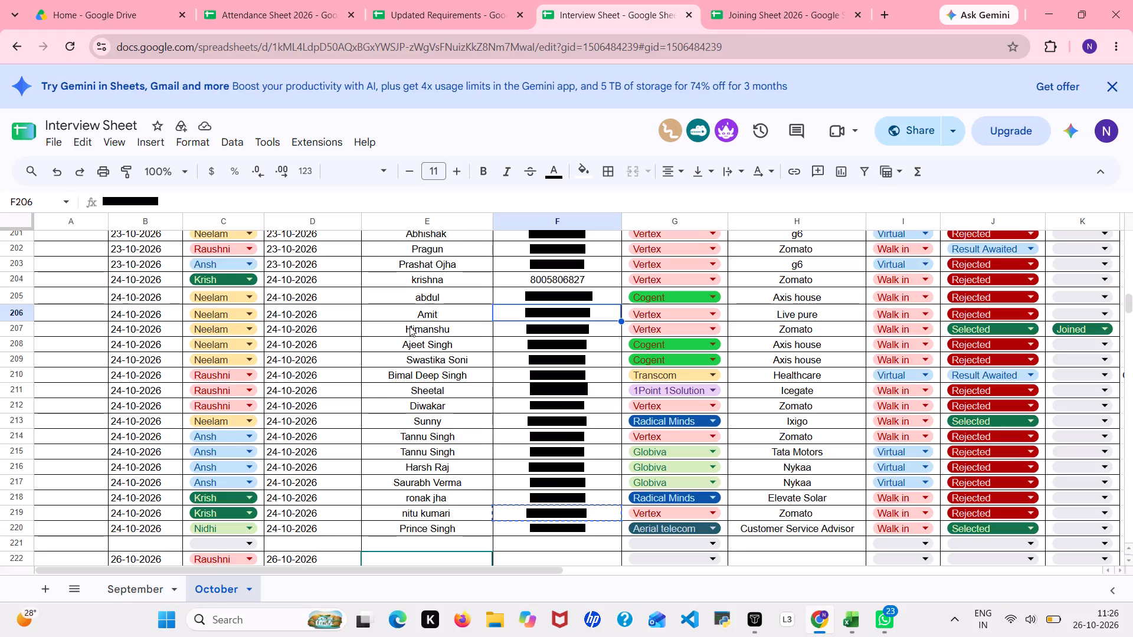
pyautogui.click(410, 326)
pyautogui.click(446, 310)
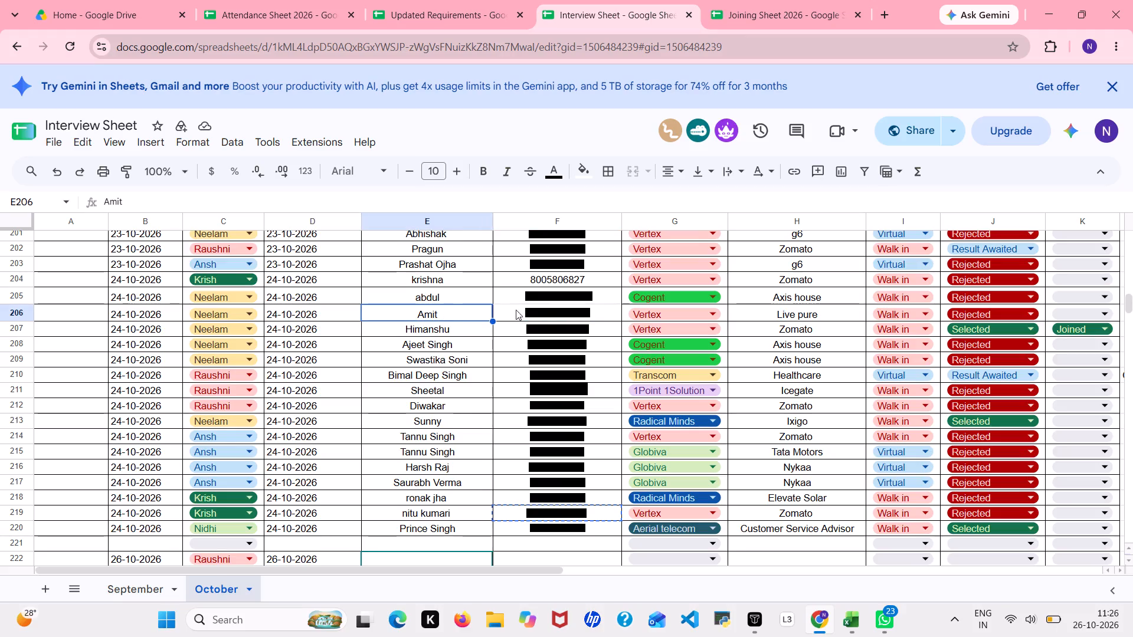
pyautogui.click(542, 313)
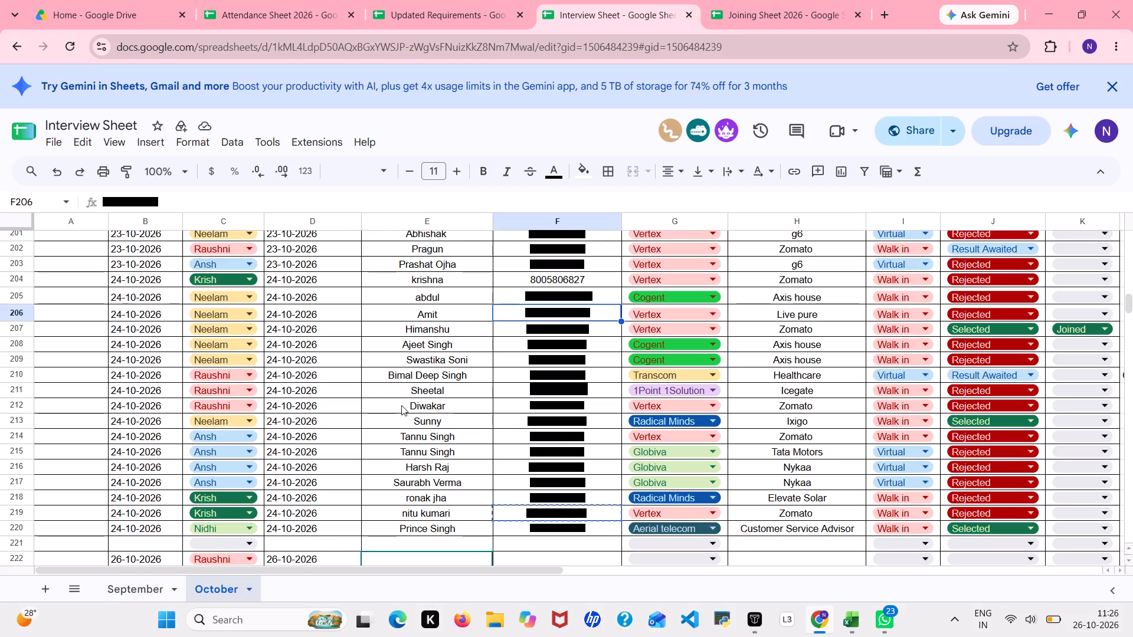
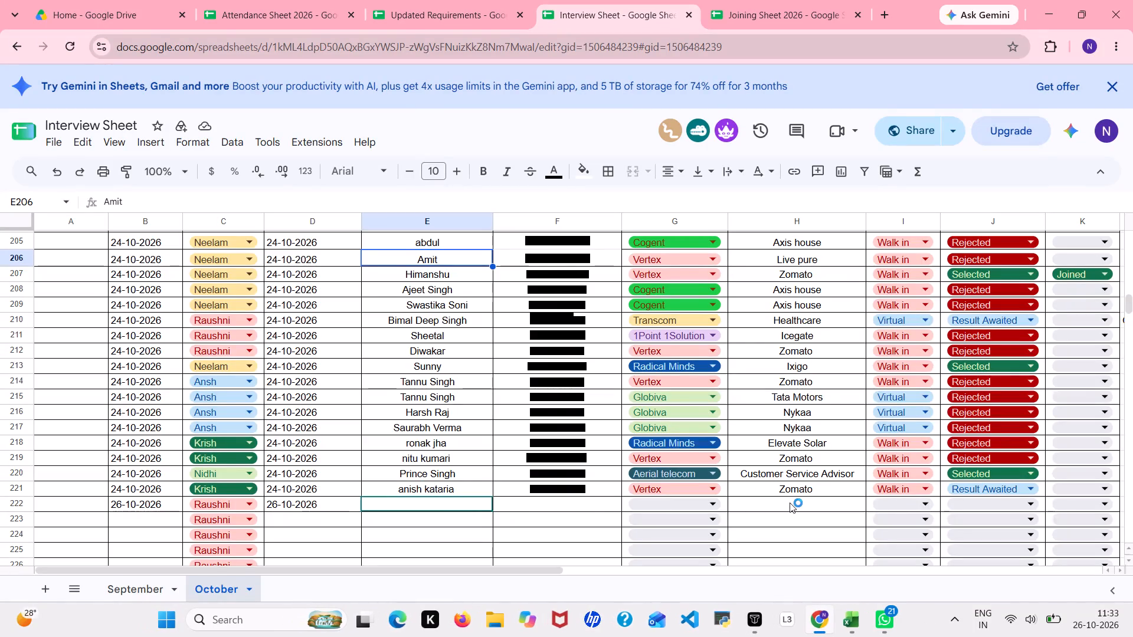
# Open the Joined/Drop/Pending status choices in column K for the Aerial telecom candidate in row 220 of the October sheet.
pyautogui.click(552, 475)
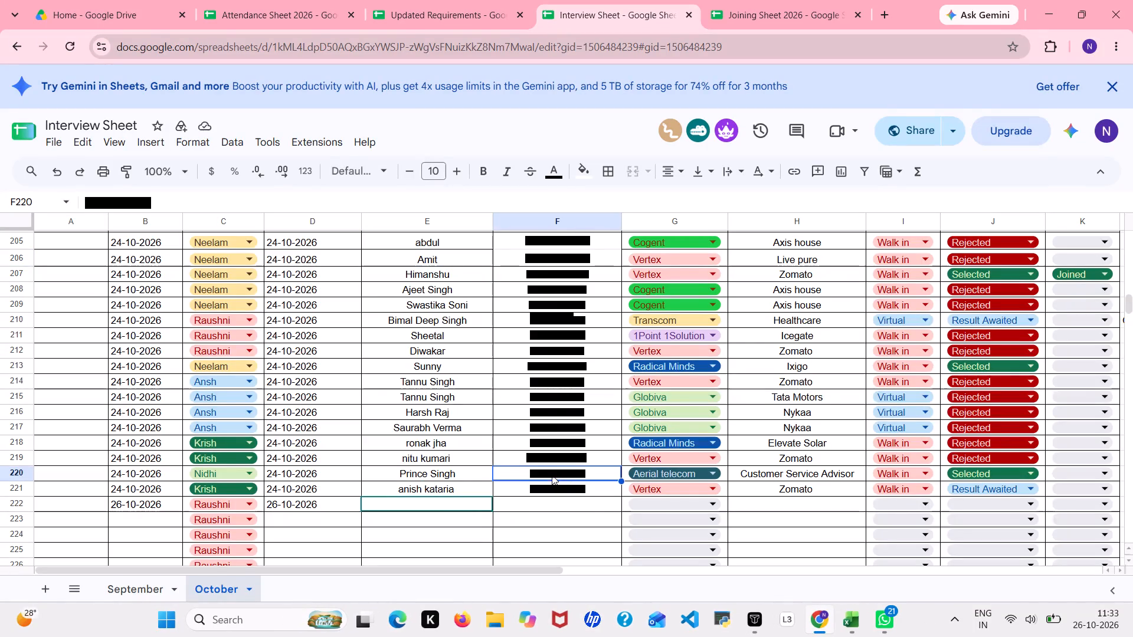
pyautogui.click(1105, 475)
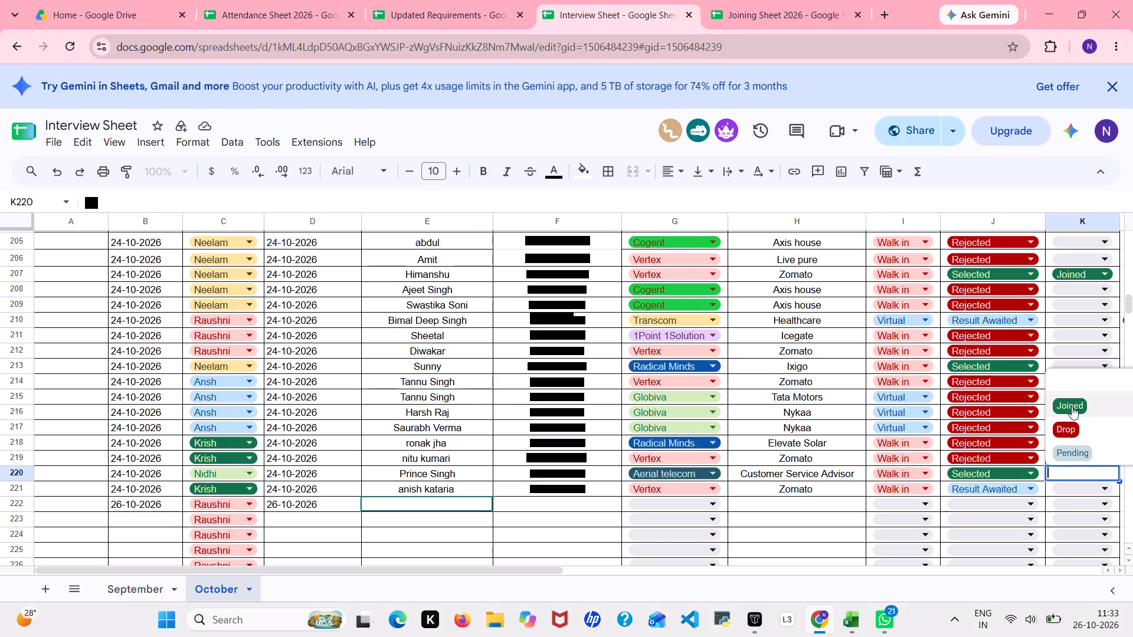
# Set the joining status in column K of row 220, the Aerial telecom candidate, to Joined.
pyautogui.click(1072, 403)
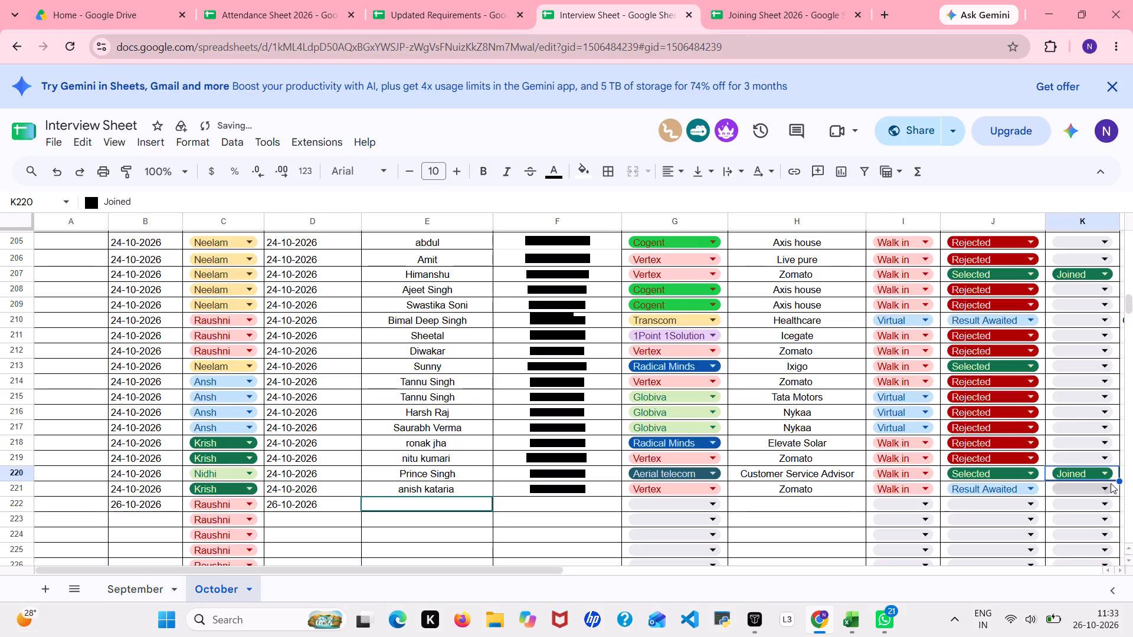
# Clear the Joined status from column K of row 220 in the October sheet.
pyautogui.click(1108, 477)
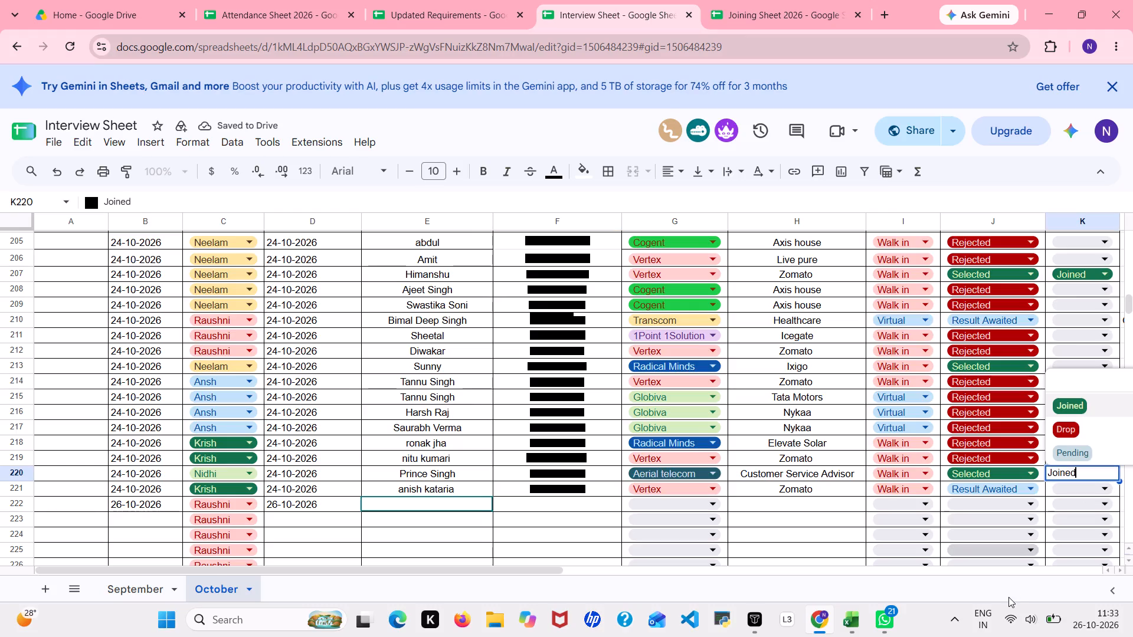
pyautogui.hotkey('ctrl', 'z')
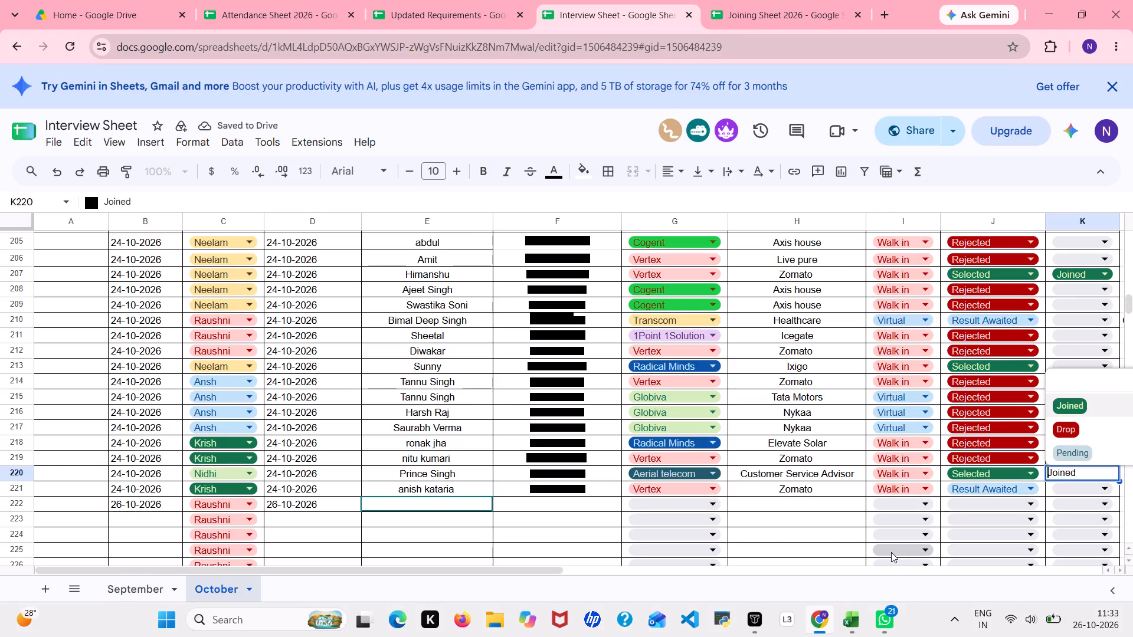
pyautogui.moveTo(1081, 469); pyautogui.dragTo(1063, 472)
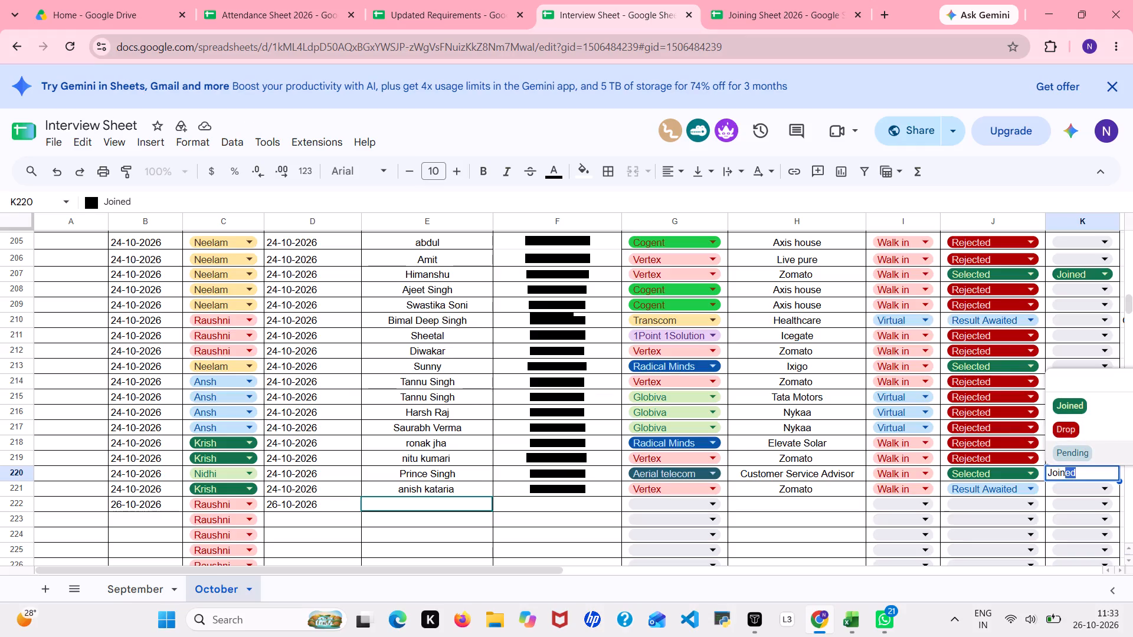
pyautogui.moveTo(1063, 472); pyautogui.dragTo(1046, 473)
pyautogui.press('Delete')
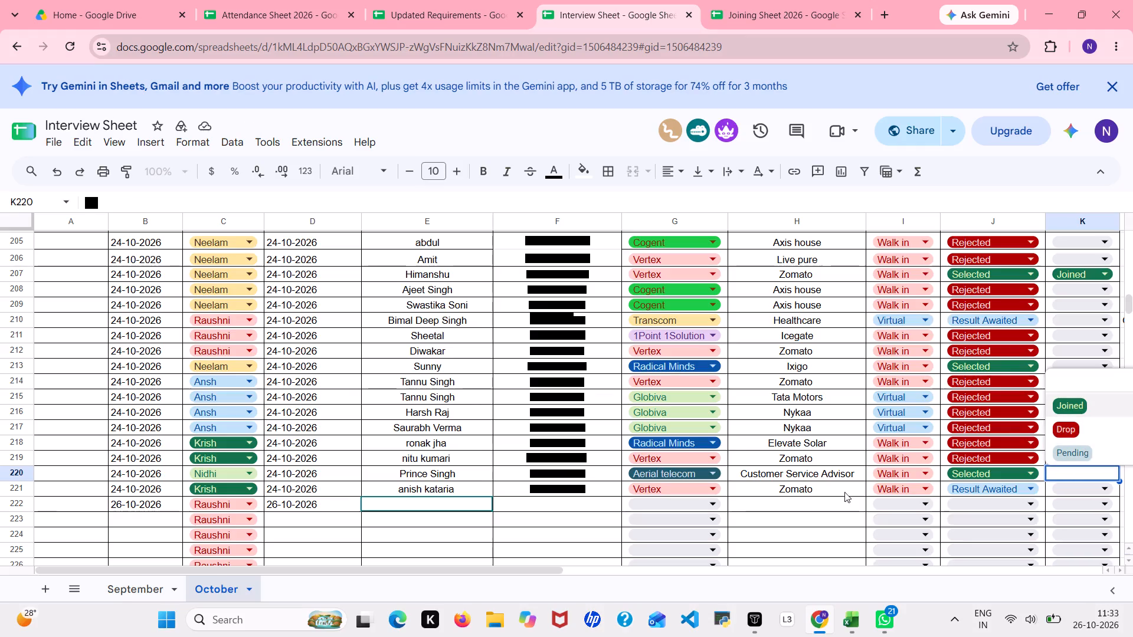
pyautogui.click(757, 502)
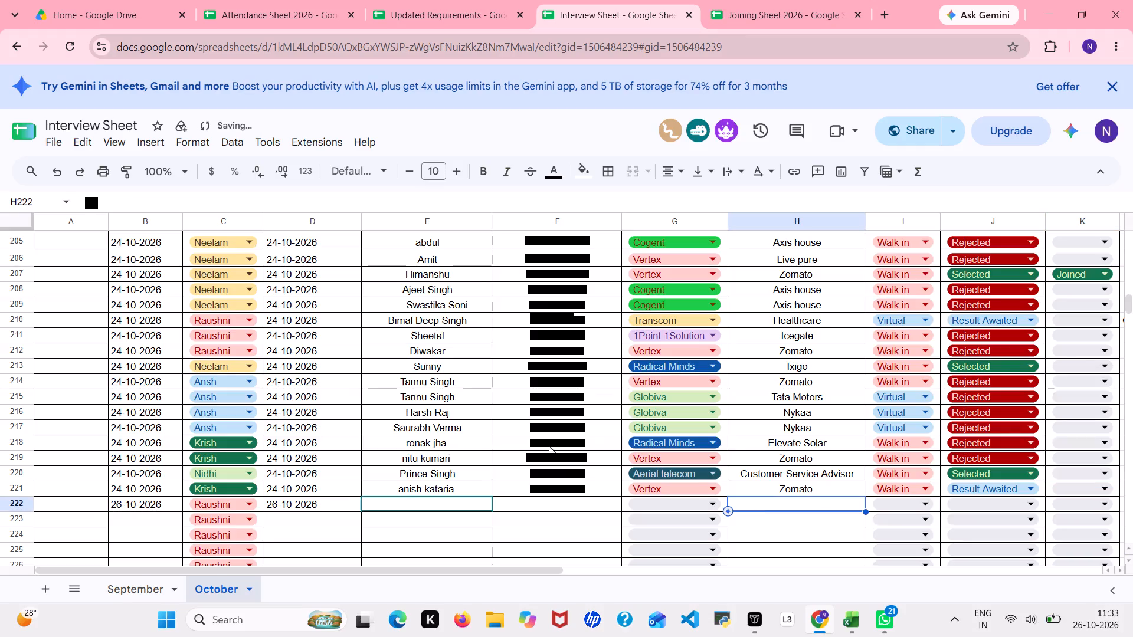
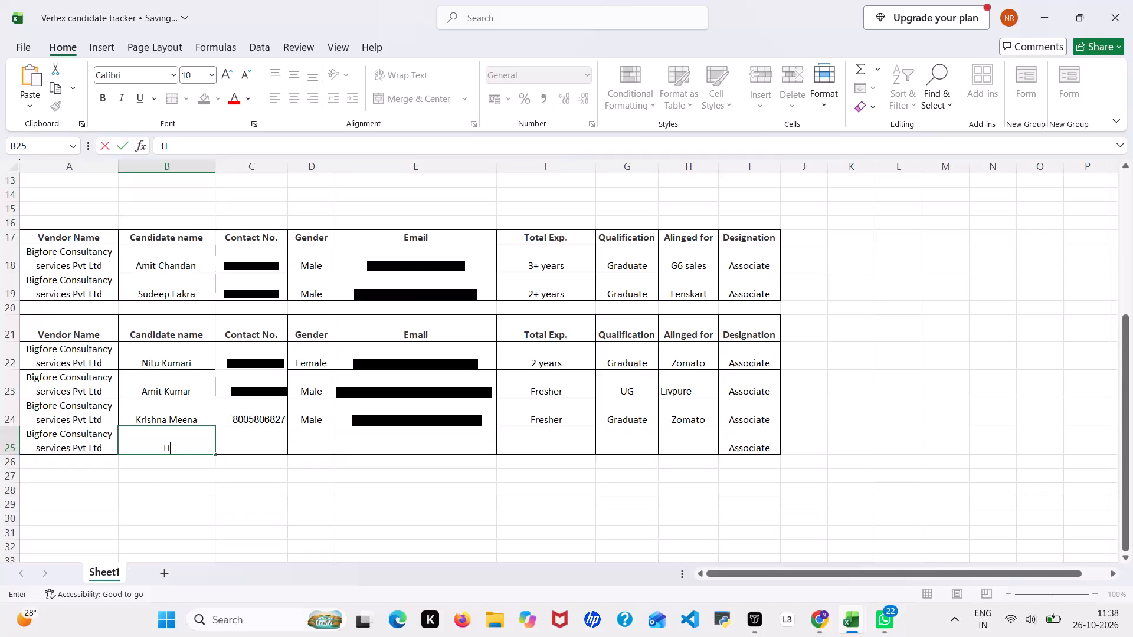
# Enter the fourth candidate's full name in B25 of the tracker, with the surname's first letter capitalised.
pyautogui.press('BackSpace')
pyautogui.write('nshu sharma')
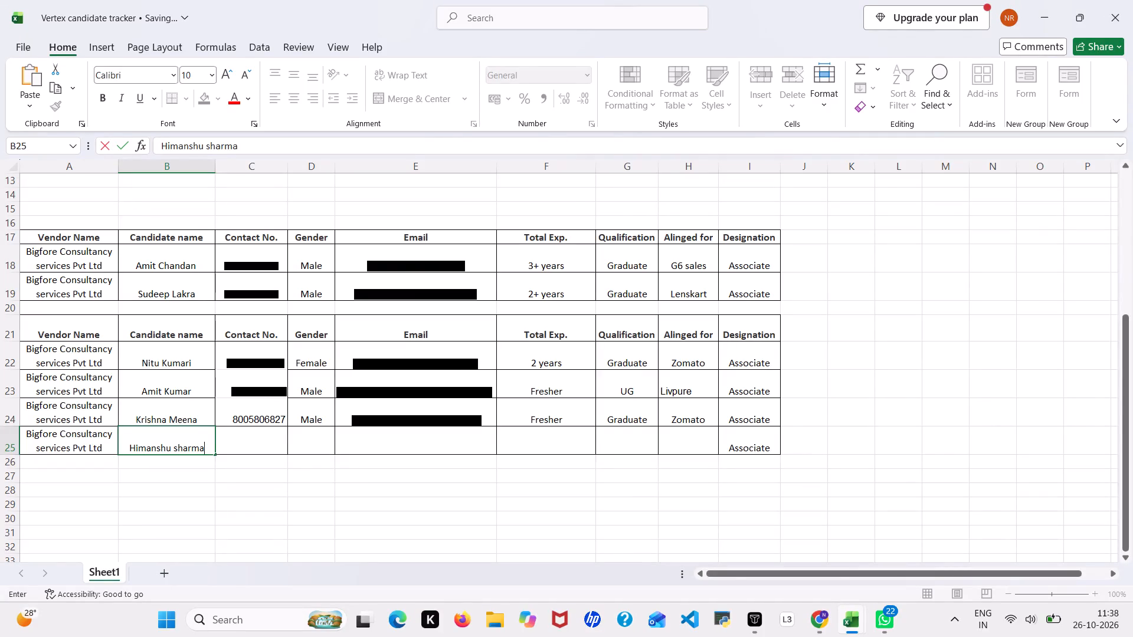
pyautogui.click(178, 446)
pyautogui.press('BackSpace')
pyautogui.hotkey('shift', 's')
pyautogui.click(250, 445)
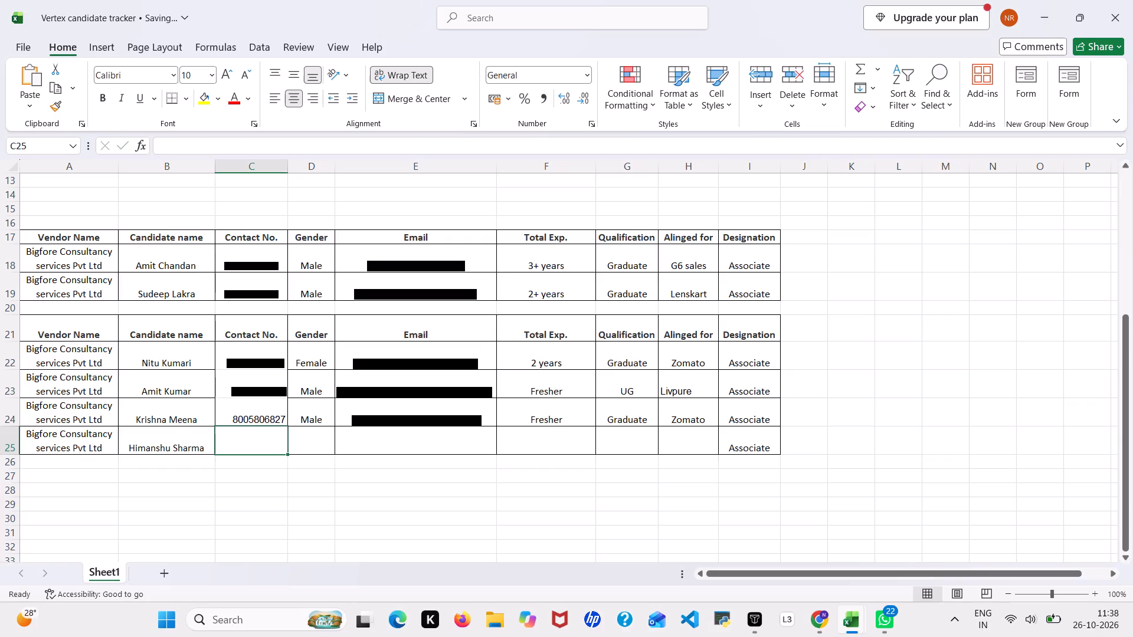
# Paste the copied email into E25 and delete the extra text in front of the address.
pyautogui.click(448, 445)
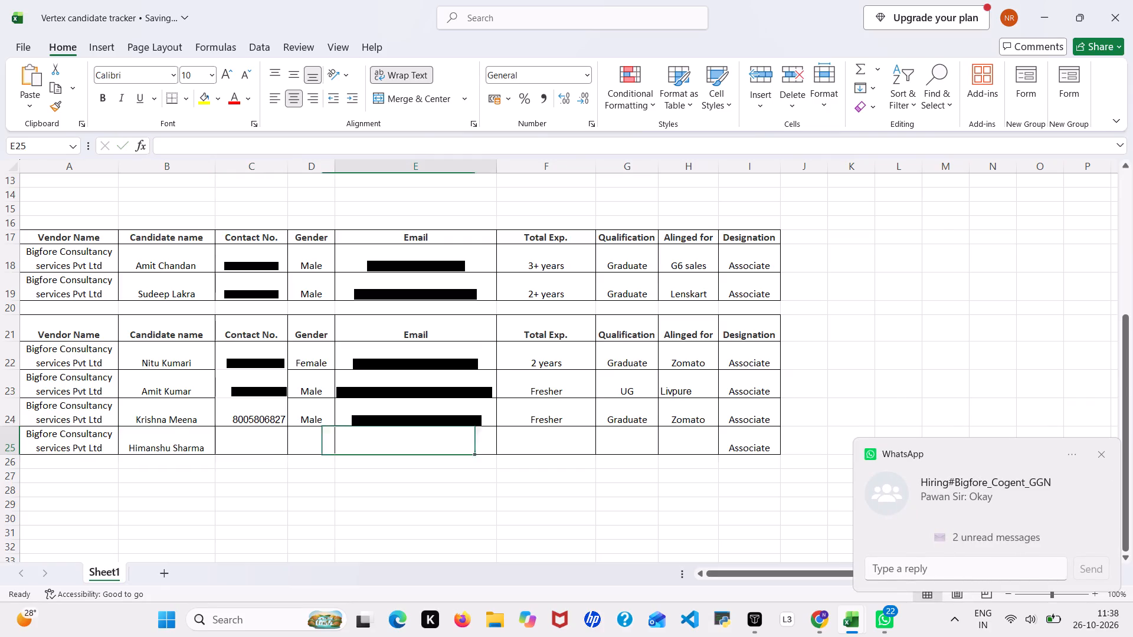
pyautogui.hotkey('ctrl', 'v')
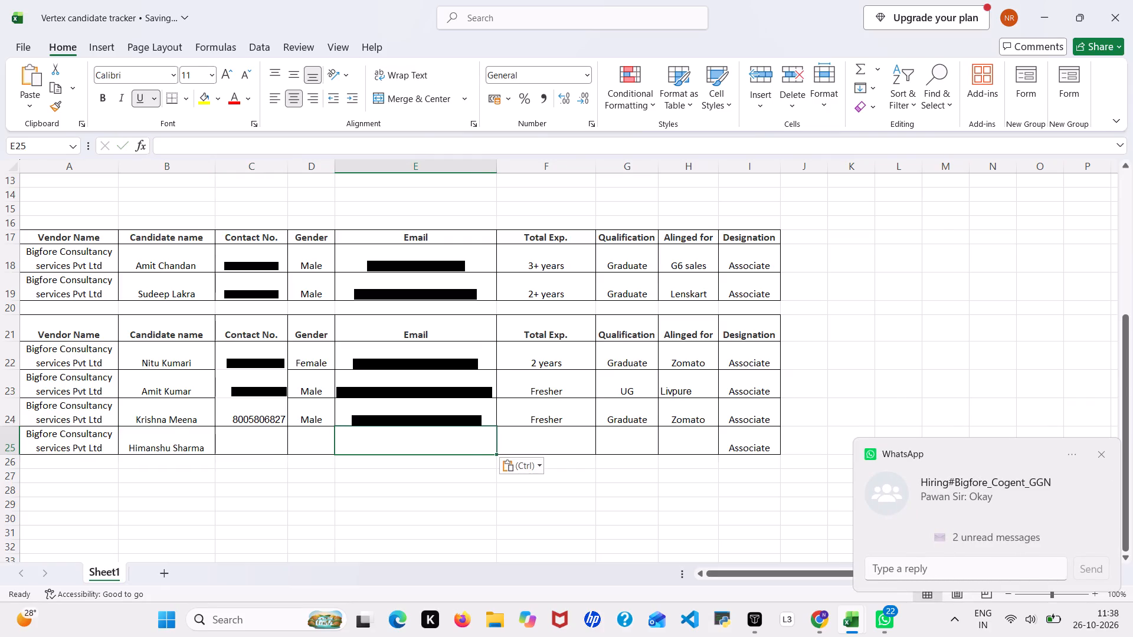
pyautogui.doubleClick(378, 450)
pyautogui.moveTo(378, 450); pyautogui.dragTo(316, 455)
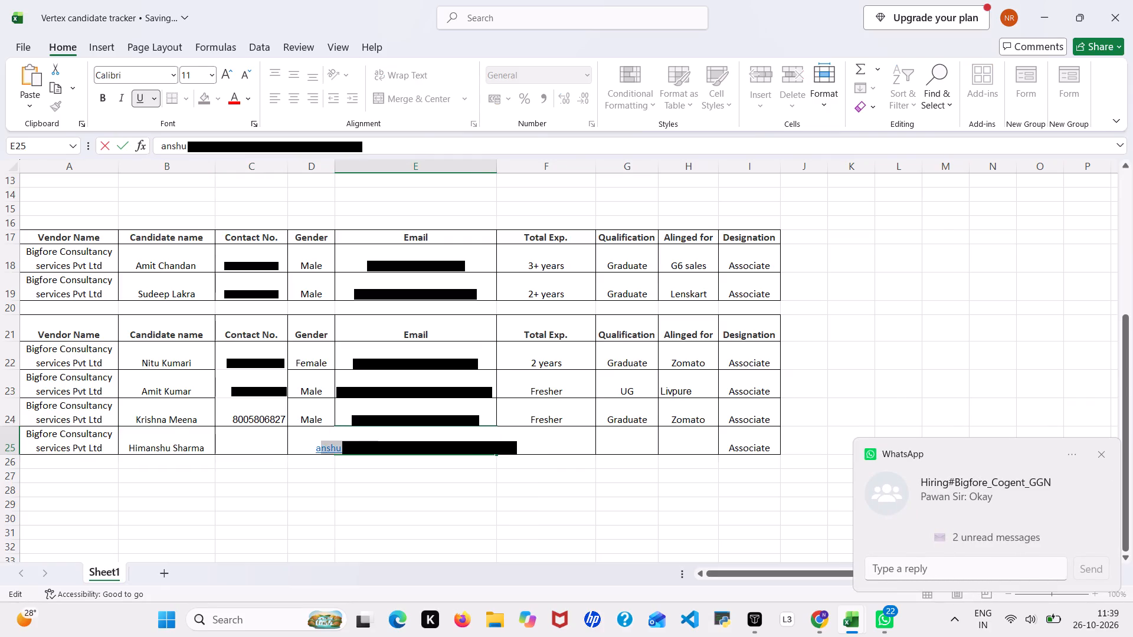
pyautogui.moveTo(316, 455); pyautogui.dragTo(313, 455)
pyautogui.press('Delete')
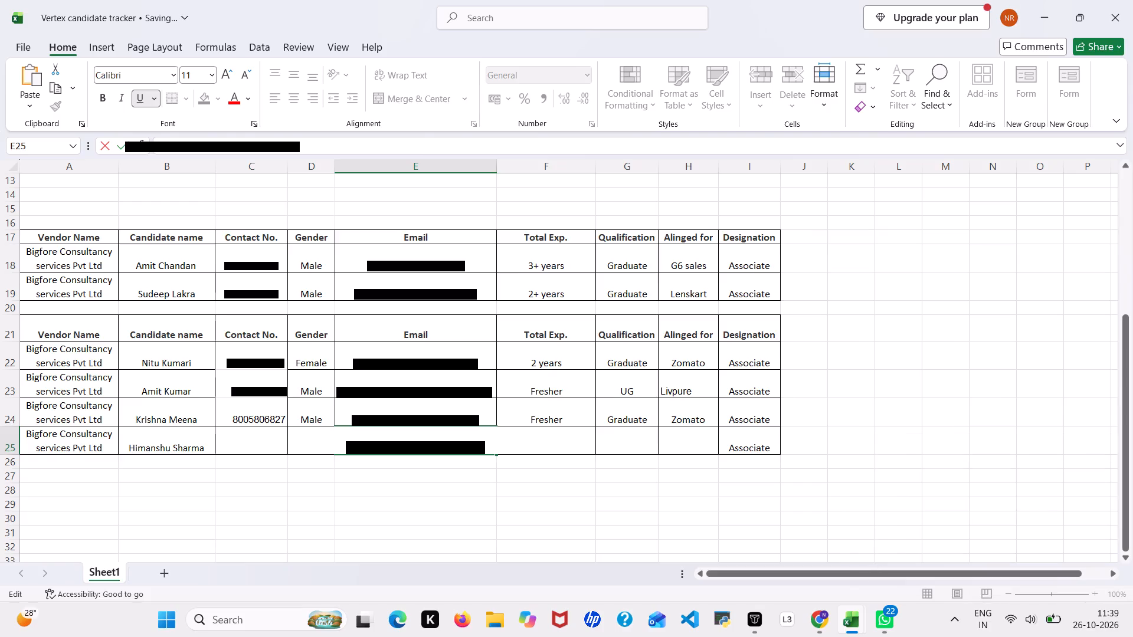
pyautogui.click(300, 443)
# Fill the gender Male from D24 down into D25.
pyautogui.click(309, 418)
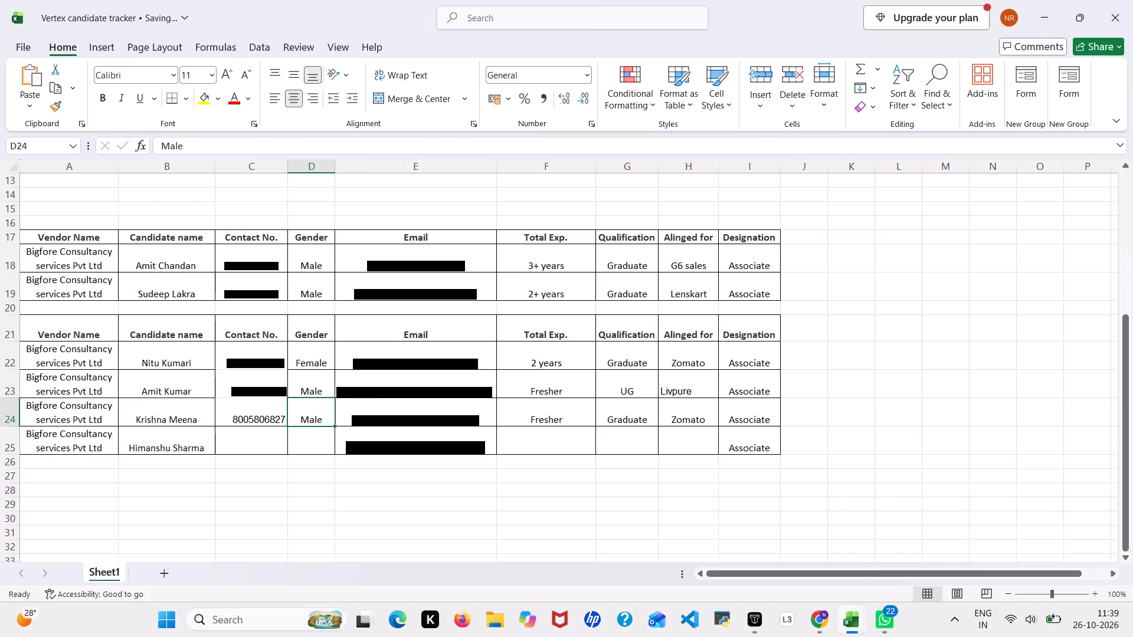
pyautogui.moveTo(335, 423); pyautogui.dragTo(336, 446)
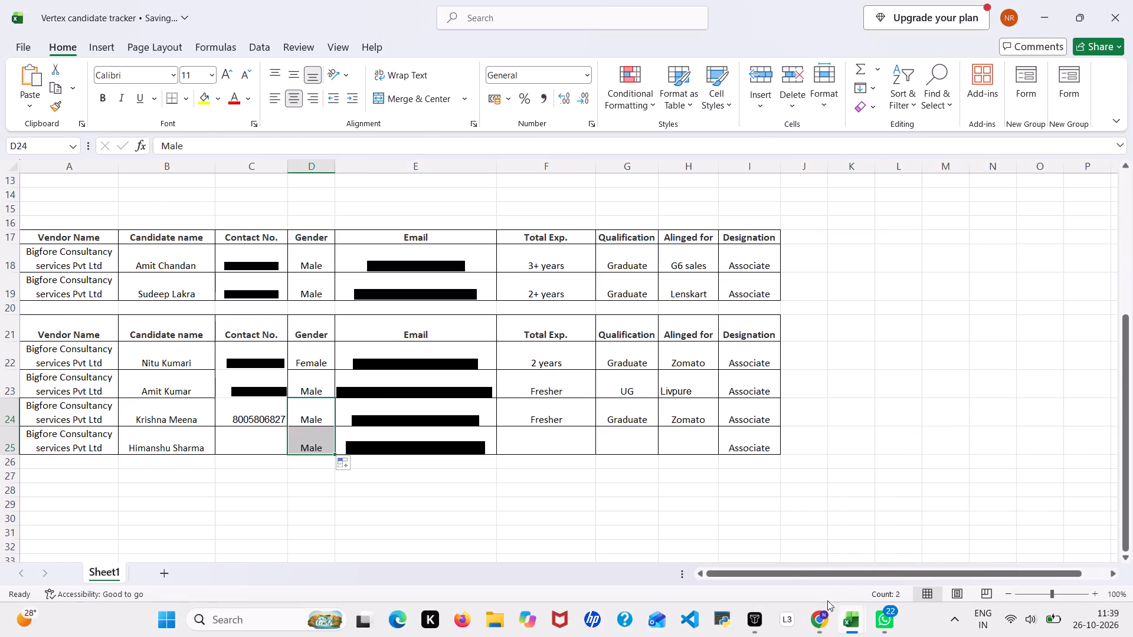
# Copy the row 207 Zomato candidate's contact number from the October Interview Sheet in Chrome and return to the Excel tracker.
pyautogui.click(825, 616)
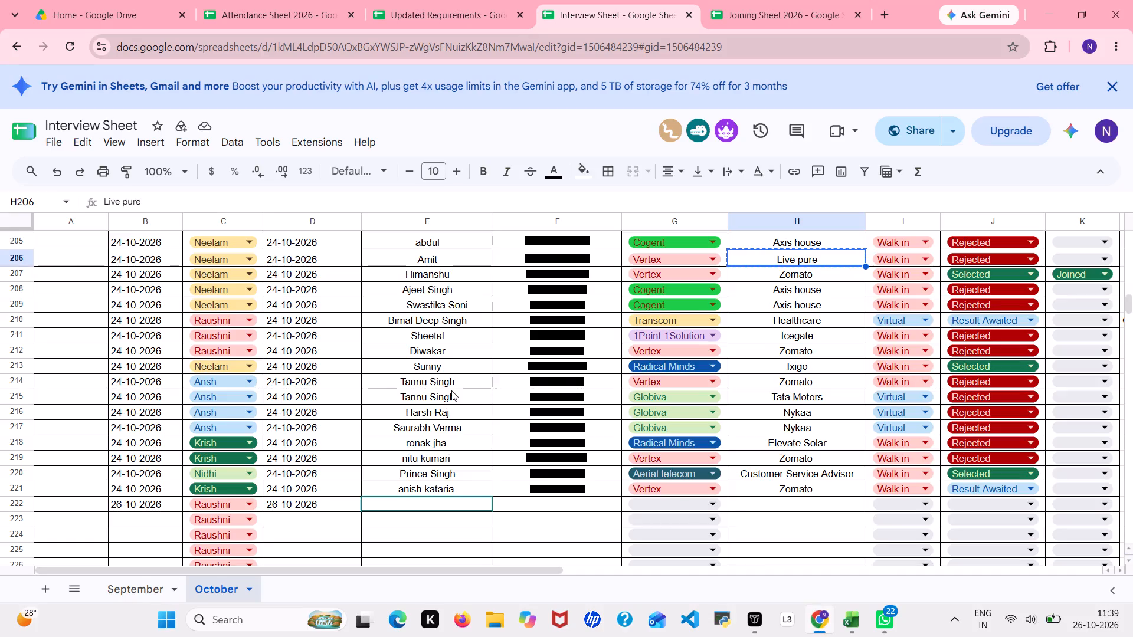
pyautogui.click(581, 275)
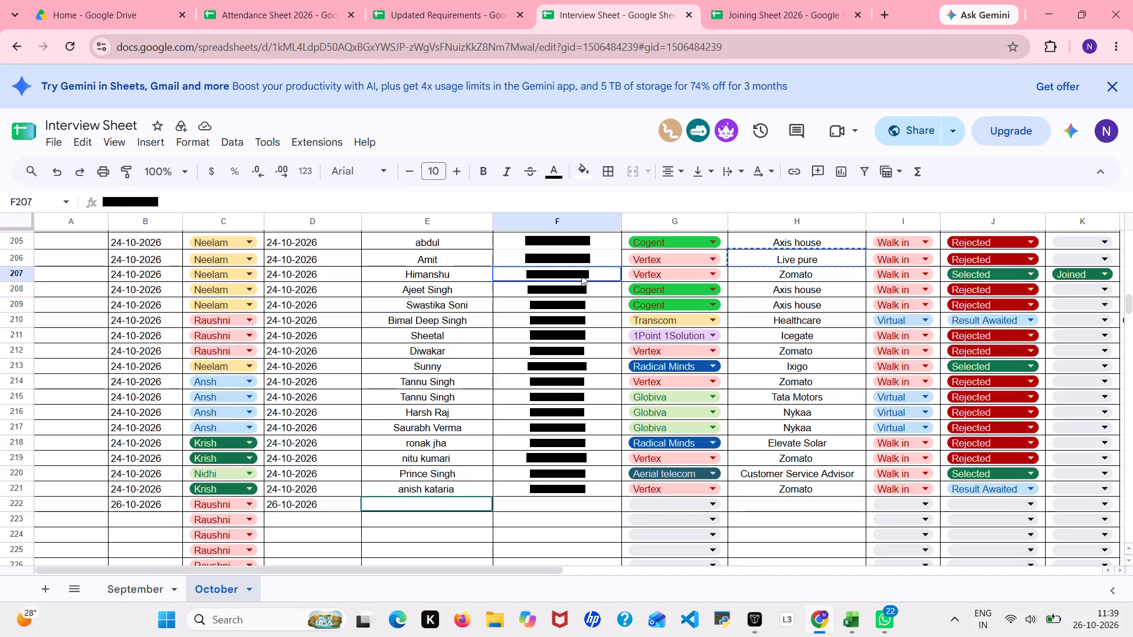
pyautogui.hotkey('ctrl', 'c')
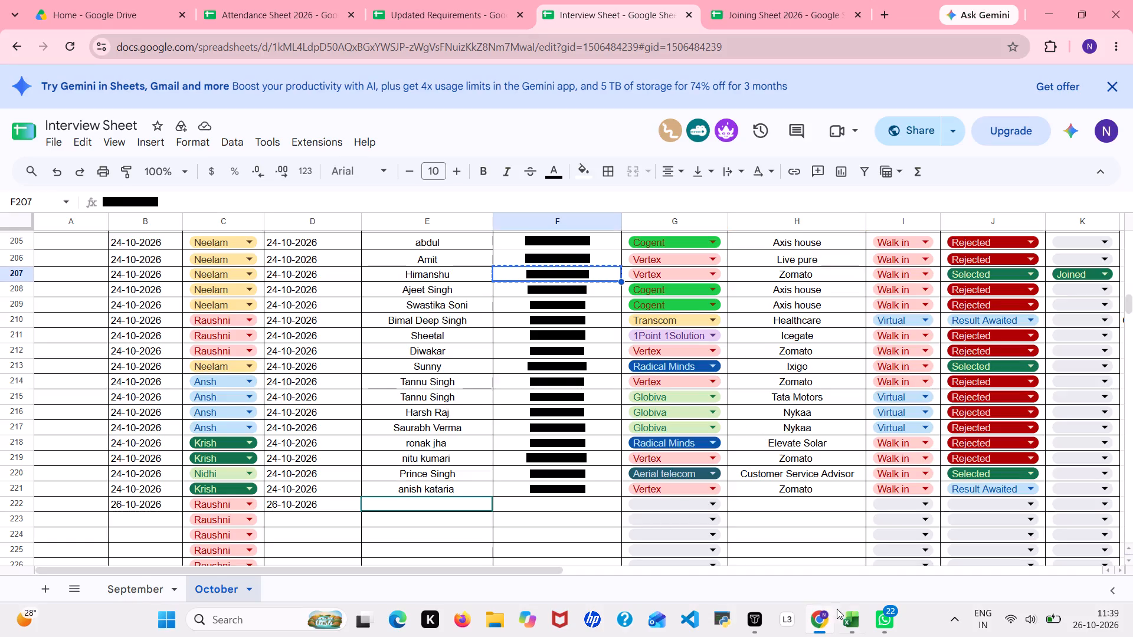
pyautogui.click(1020, 546)
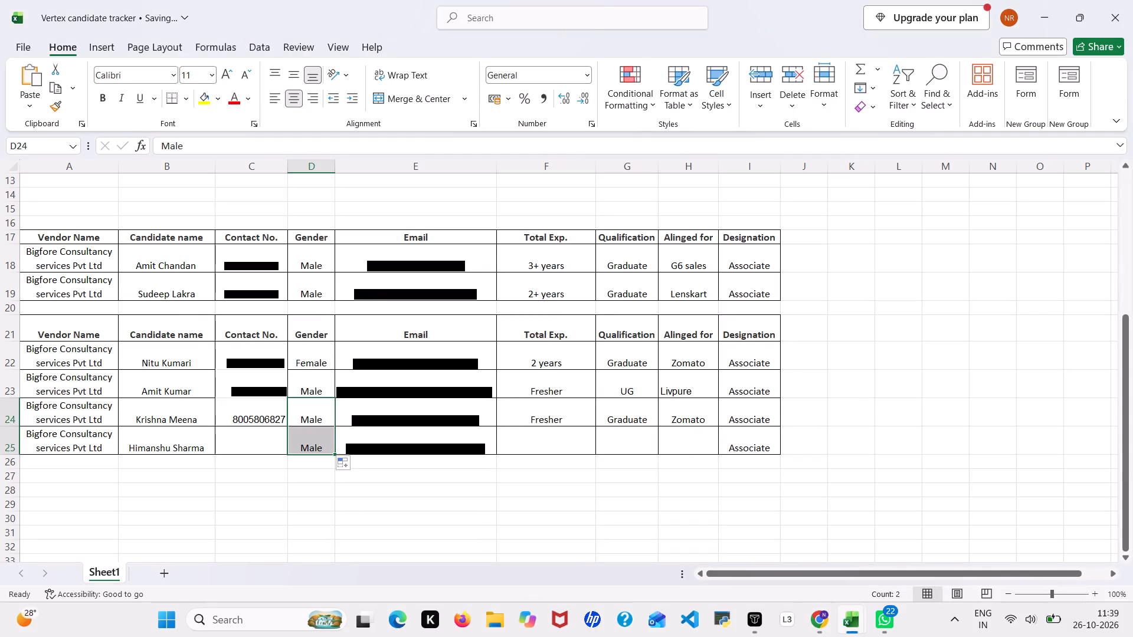
# Paste the copied contact number into the Contact No. cell of row 25 and delete the two extra characters within it.
pyautogui.click(266, 433)
pyautogui.hotkey('ctrl', 'v')
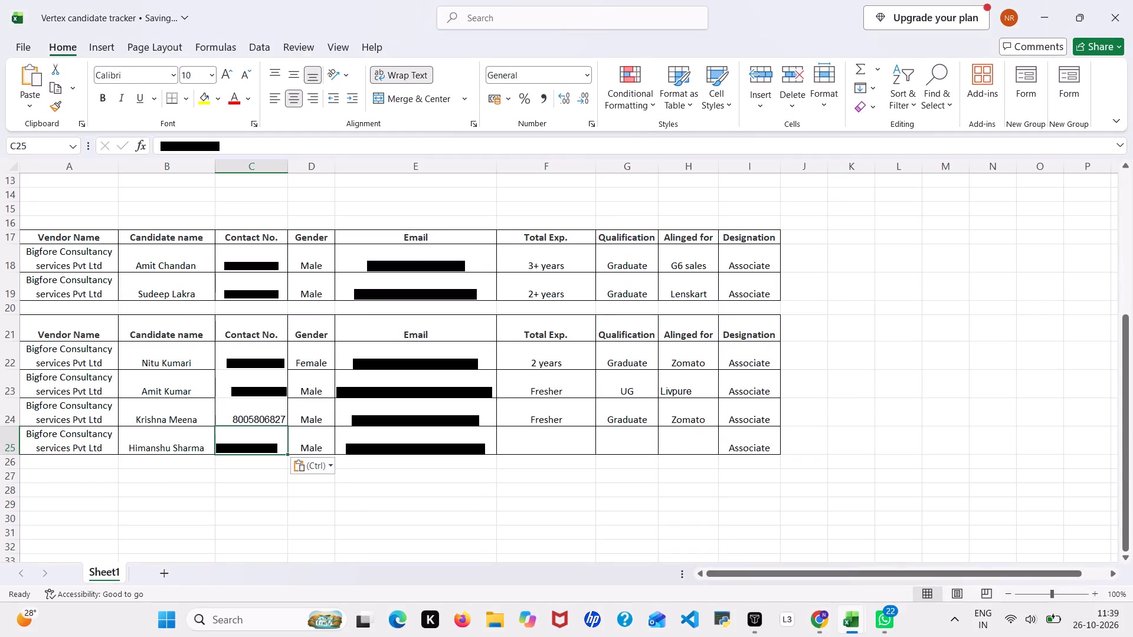
pyautogui.doubleClick(252, 447)
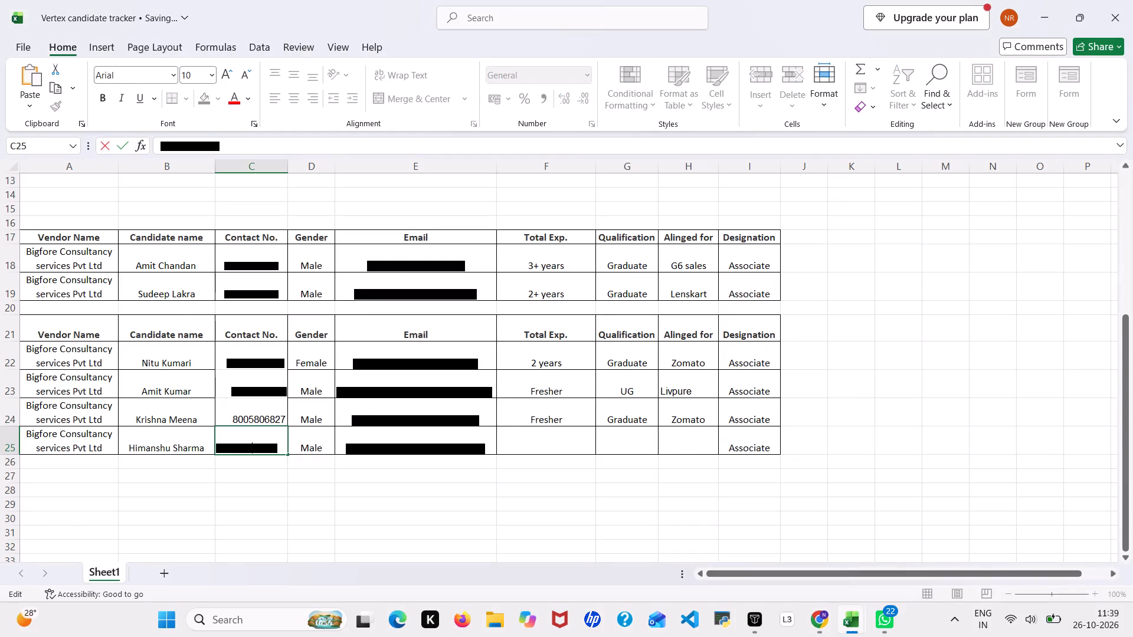
pyautogui.click(255, 447)
pyautogui.press('BackSpace')
pyautogui.click(238, 449)
pyautogui.press('BackSpace')
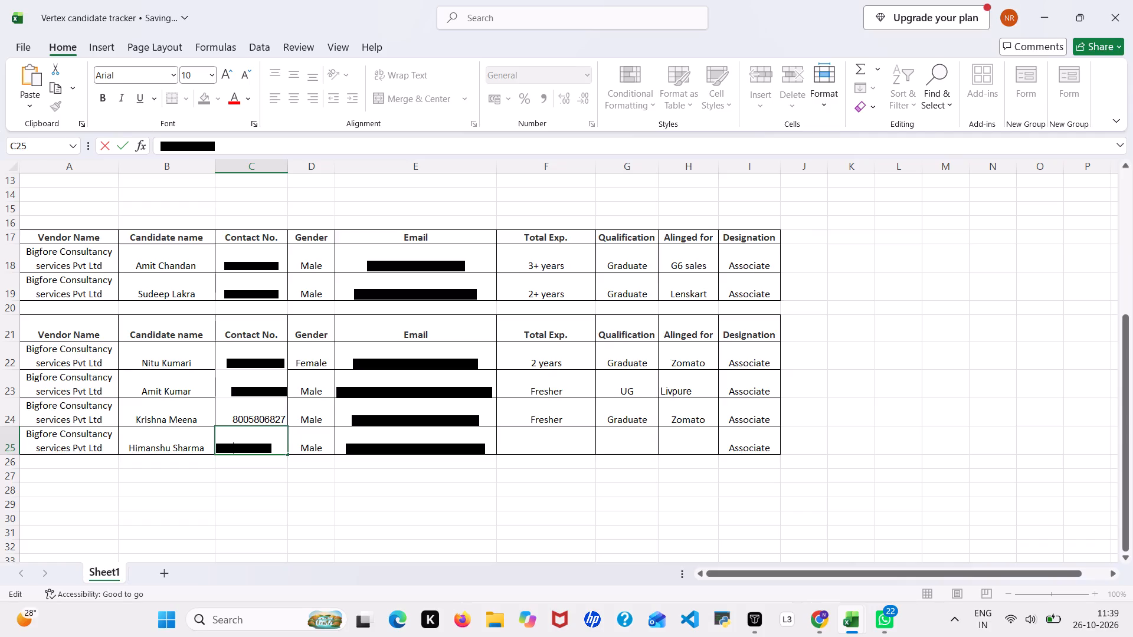
pyautogui.click(525, 444)
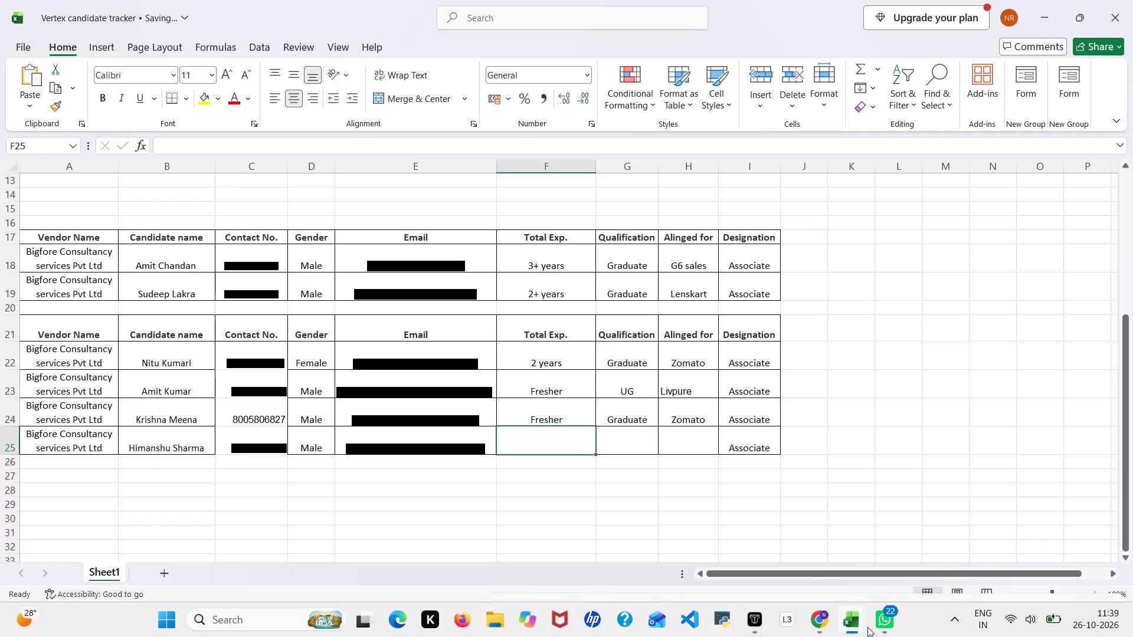
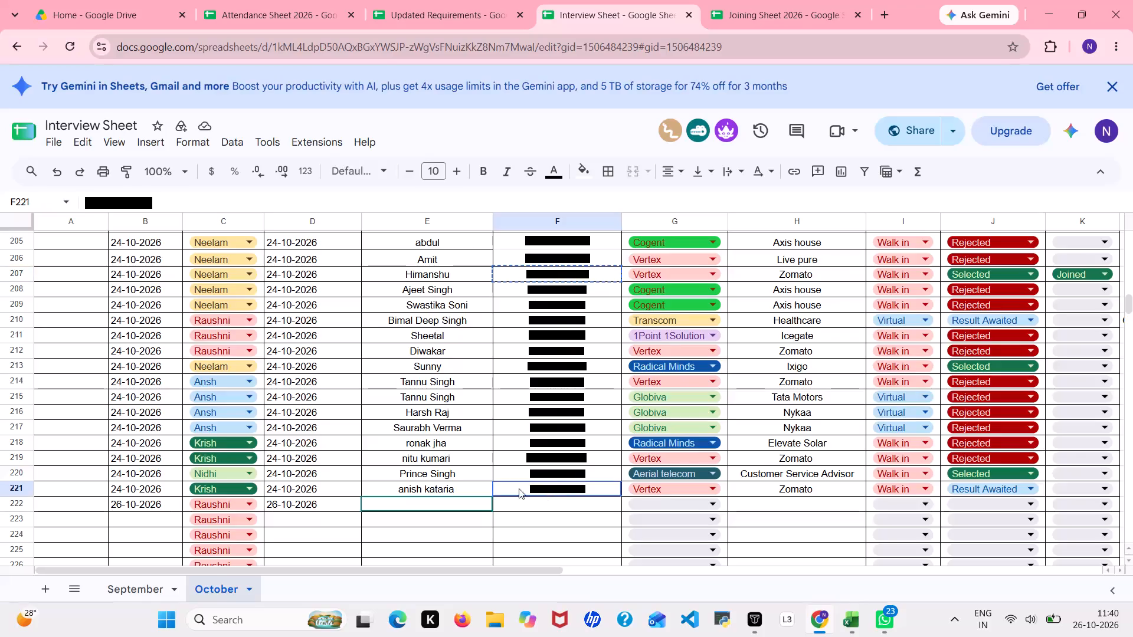
# Copy the candidate name and contact number from row 221 of the Interview Sheet into row 26 of the Excel Vertex candidate tracker.
pyautogui.hotkey('ctrl', 'c')
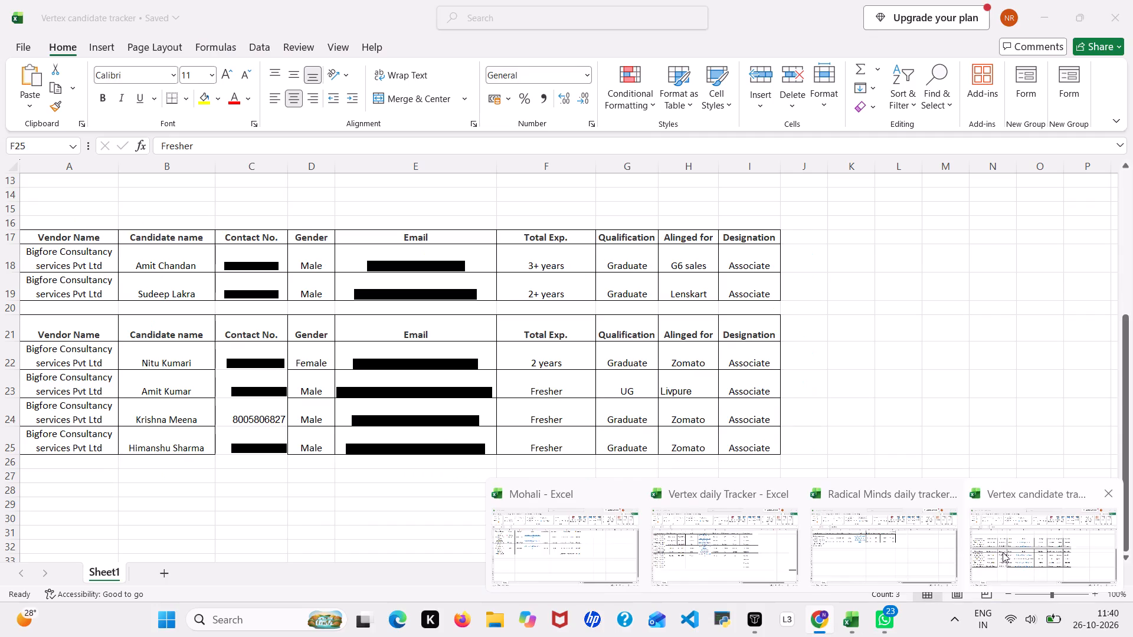
pyautogui.click(1003, 551)
pyautogui.click(189, 466)
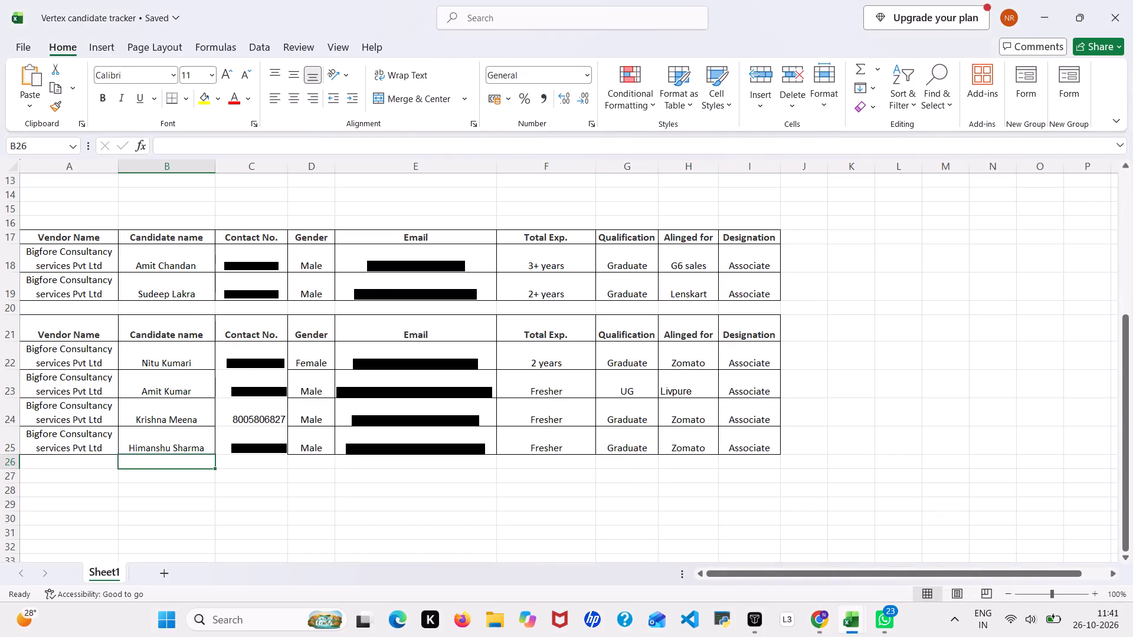
pyautogui.hotkey('ctrl', 'v')
# Capitalise the initial letters of the first name and surname in the Candidate name cell of row 26.
pyautogui.doubleClick(169, 461)
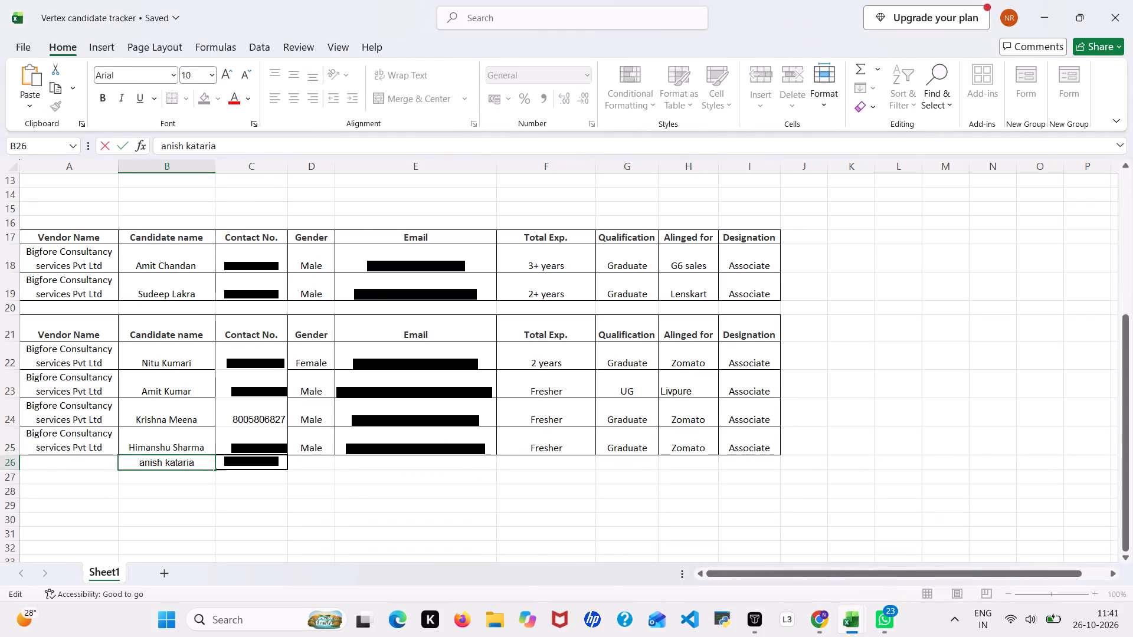
pyautogui.press('BackSpace')
pyautogui.hotkey('shift', 'k')
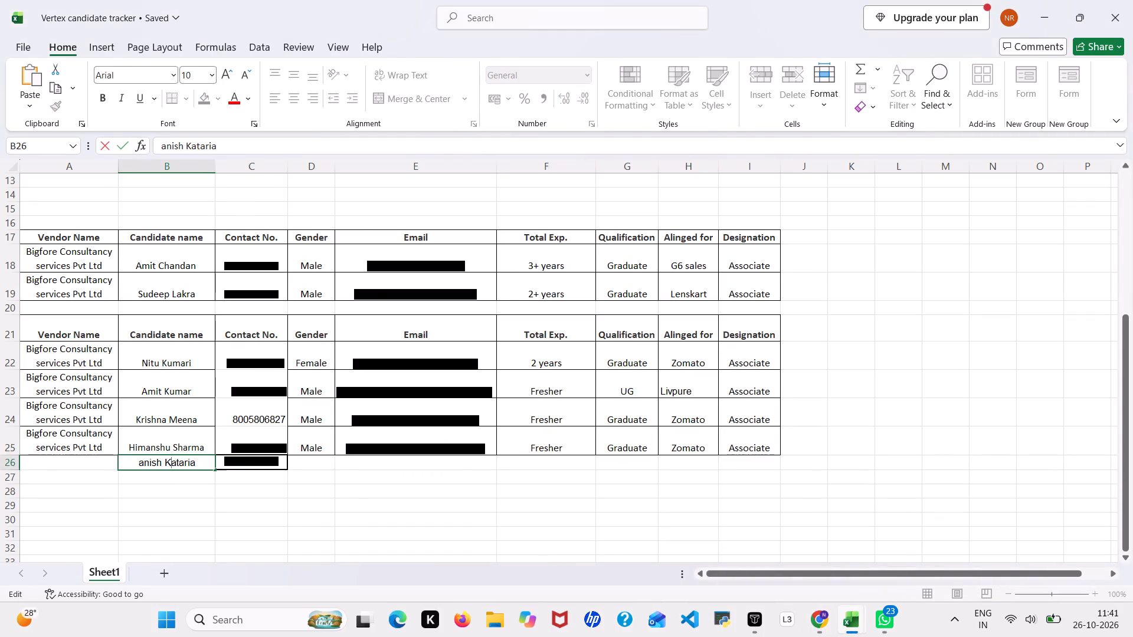
pyautogui.click(143, 464)
pyautogui.press('BackSpace')
pyautogui.hotkey('shift', 'a')
# Fill the gender Male from row 25 into row 26, and extend the vendor name from row 25 down through row 29.
pyautogui.click(326, 444)
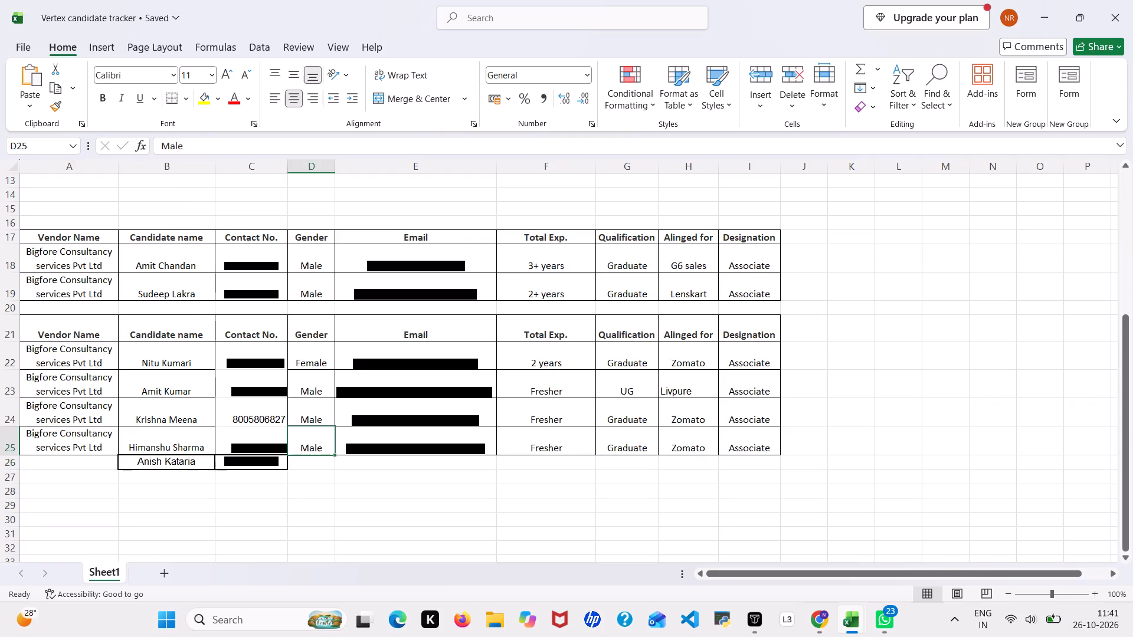
pyautogui.moveTo(335, 455); pyautogui.dragTo(333, 468)
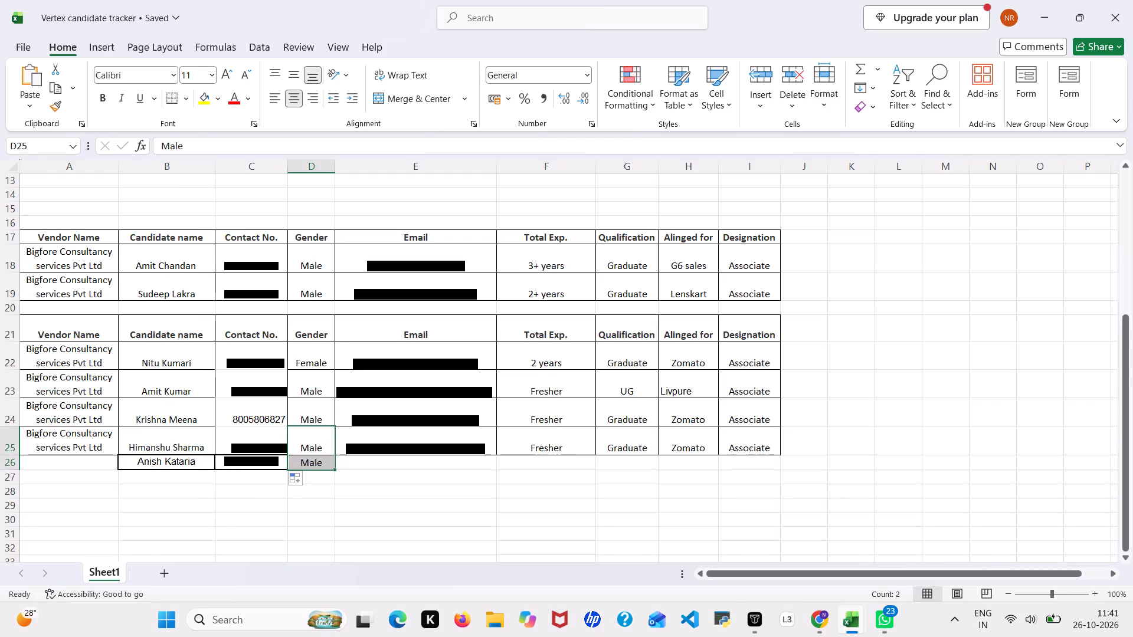
pyautogui.click(106, 433)
pyautogui.moveTo(117, 455); pyautogui.dragTo(115, 514)
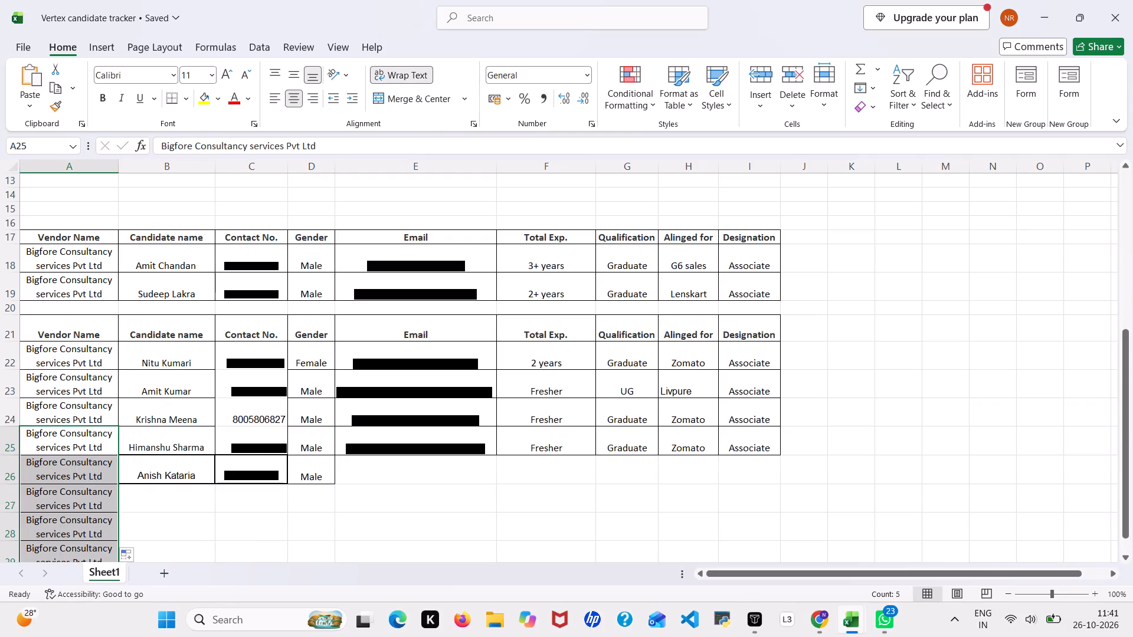
# Select the empty Email cell of row 26 and switch to the Sent folder in Titan Mail.
pyautogui.click(430, 477)
pyautogui.click(764, 625)
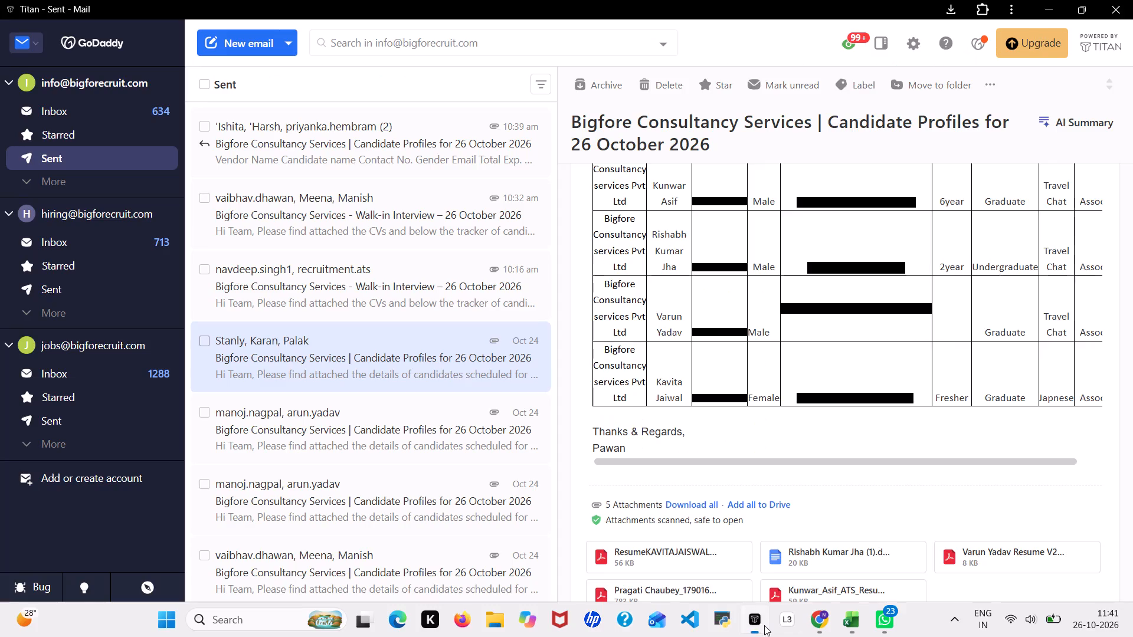
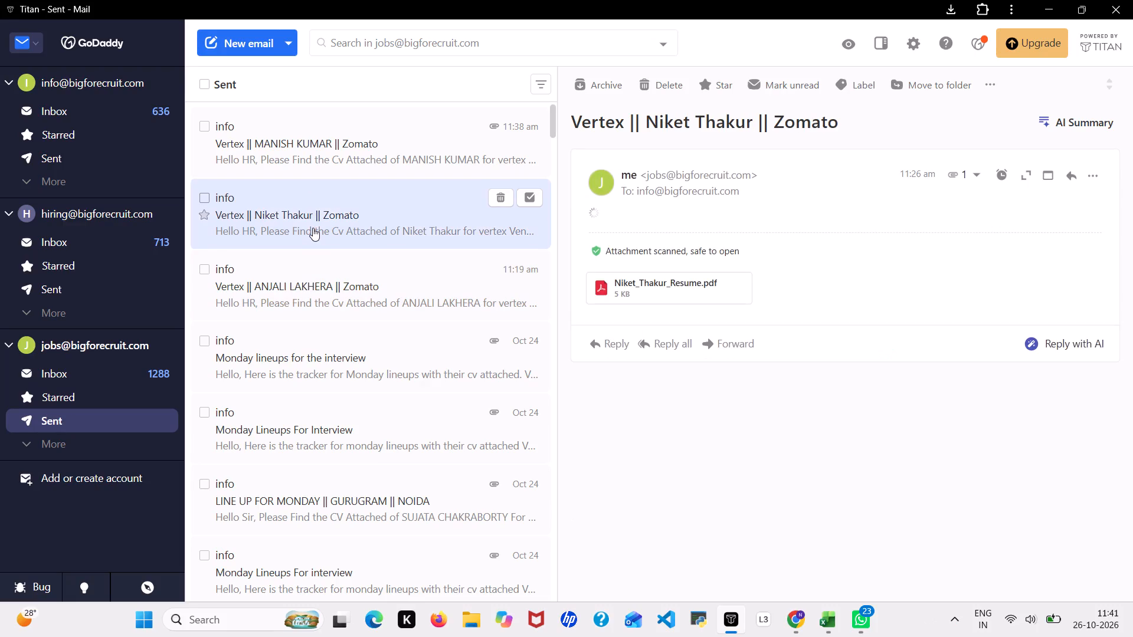
# Open the 11:38 am sent email about the Vertex candidate for Zomato to consult the candidate's details.
pyautogui.click(326, 156)
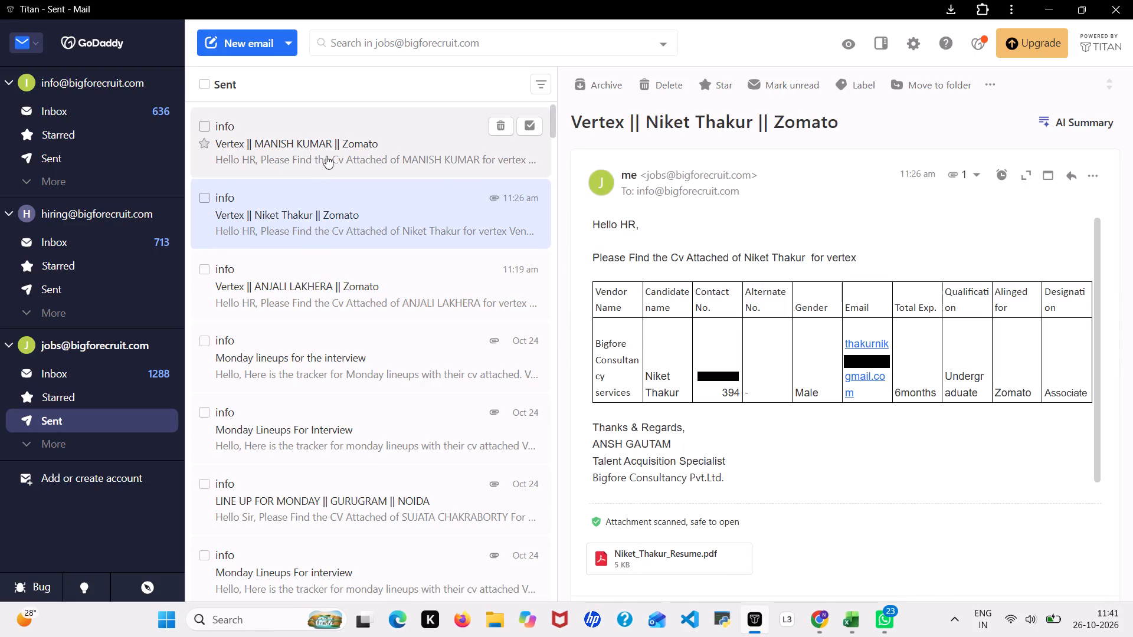
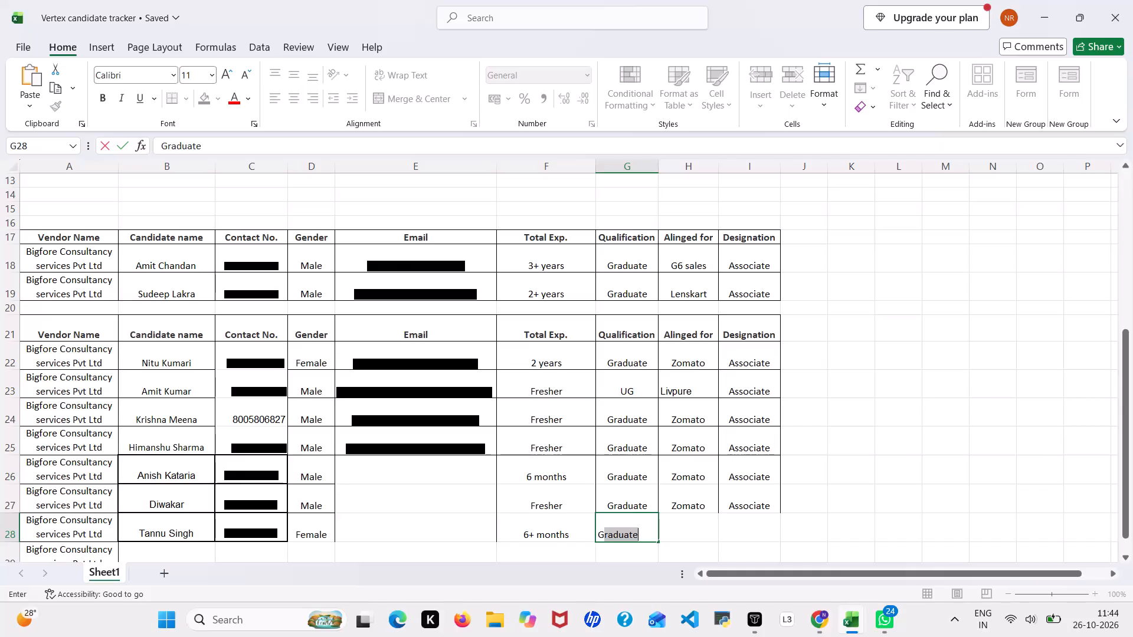
# Complete row 28 of the tracker with qualification Graduate, aligned for Zomato and designation Associate.
pyautogui.press('Right')
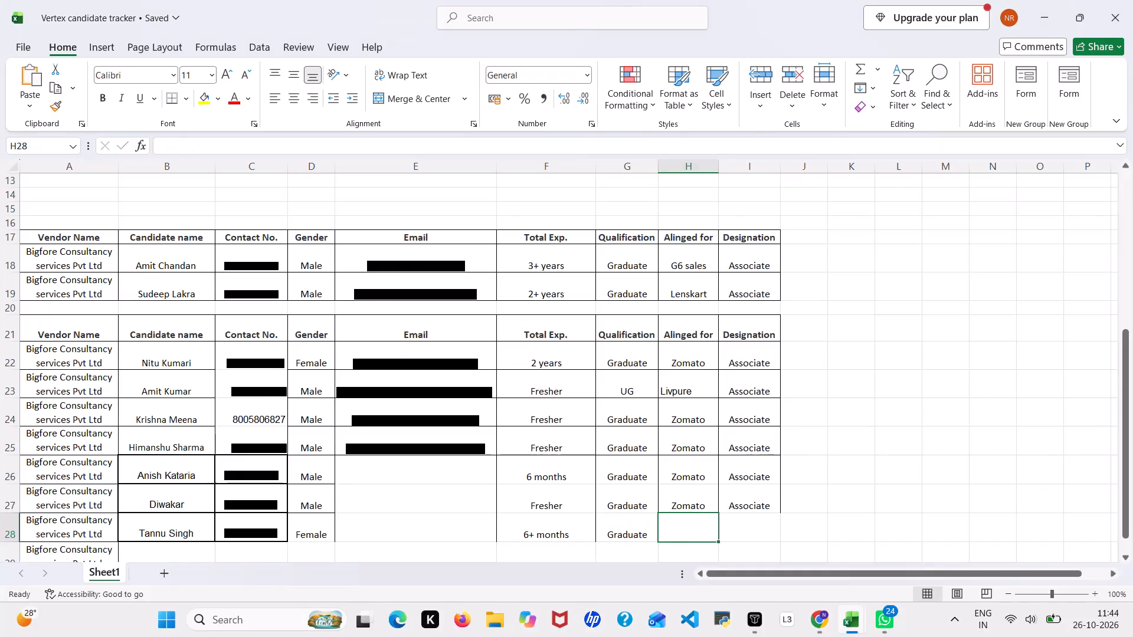
pyautogui.hotkey('shift', 'z')
pyautogui.press('Right')
pyautogui.hotkey('shift', 'a')
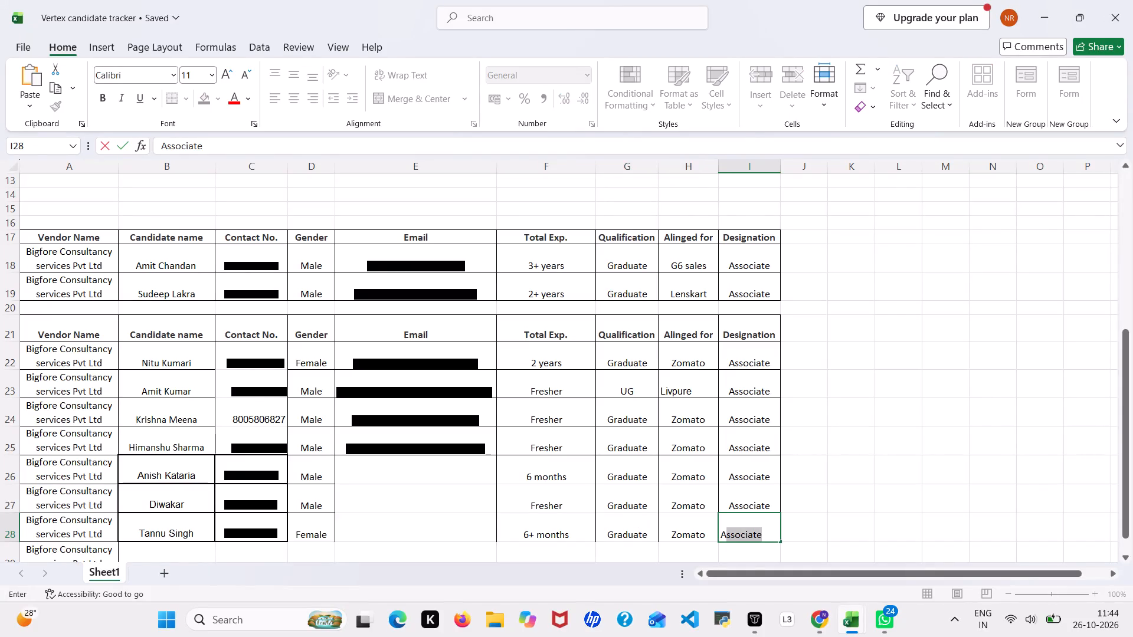
# Check the October Interview Sheet against the tracker and clear the unused vendor name in row 29 of the tracker.
pyautogui.click(816, 636)
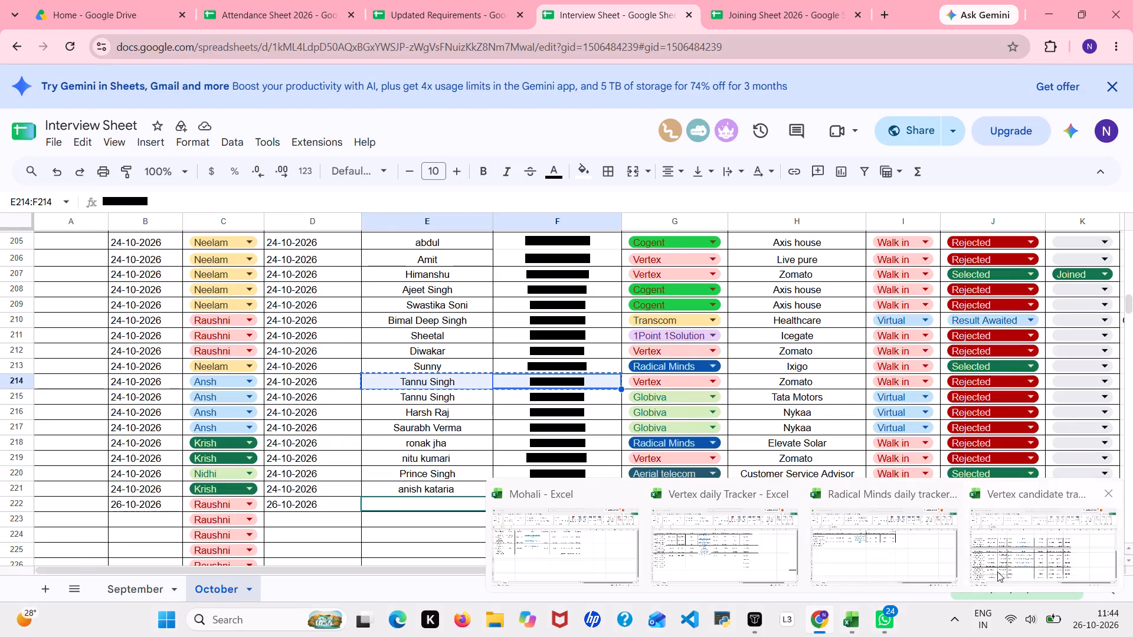
pyautogui.click(999, 571)
pyautogui.scroll(-1, 546, 468)
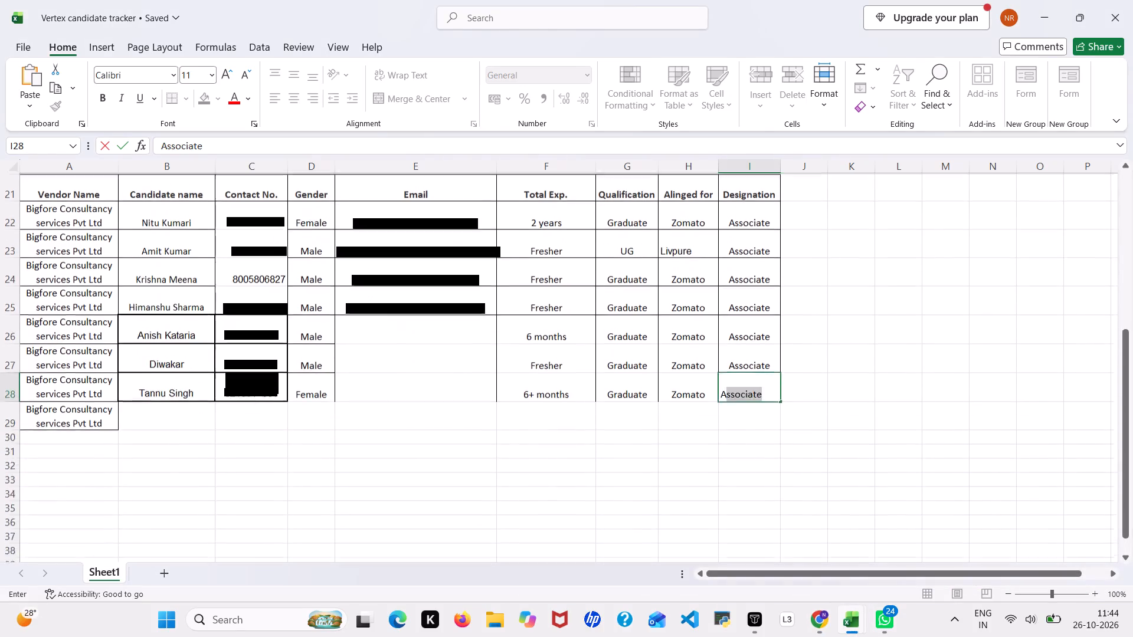
pyautogui.scroll(3, 656, 390)
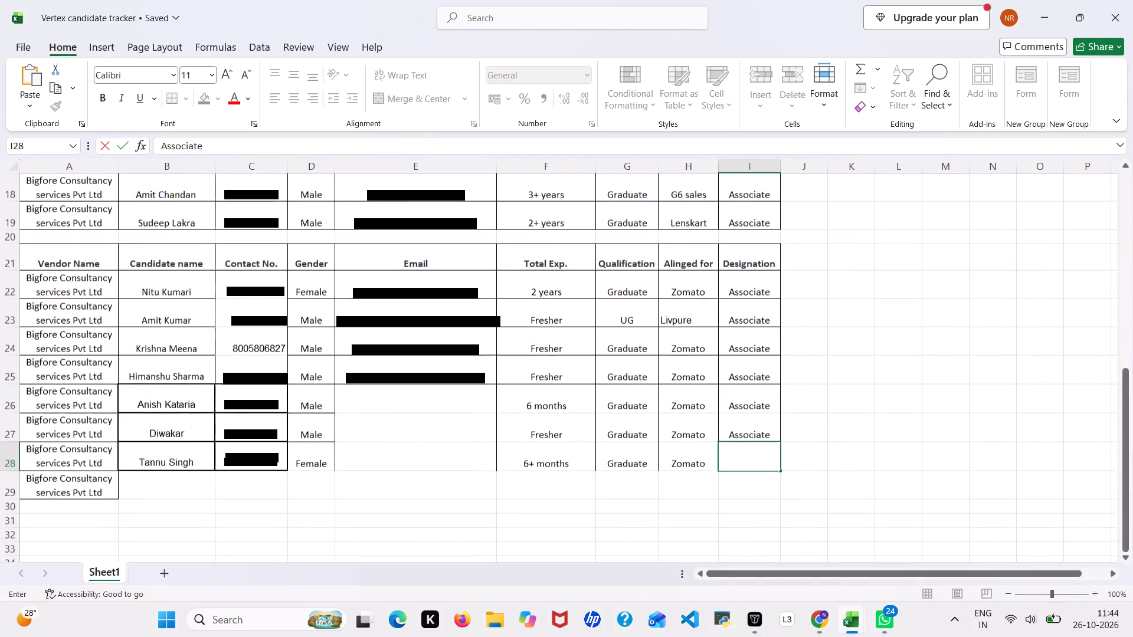
pyautogui.click(542, 484)
pyautogui.click(111, 491)
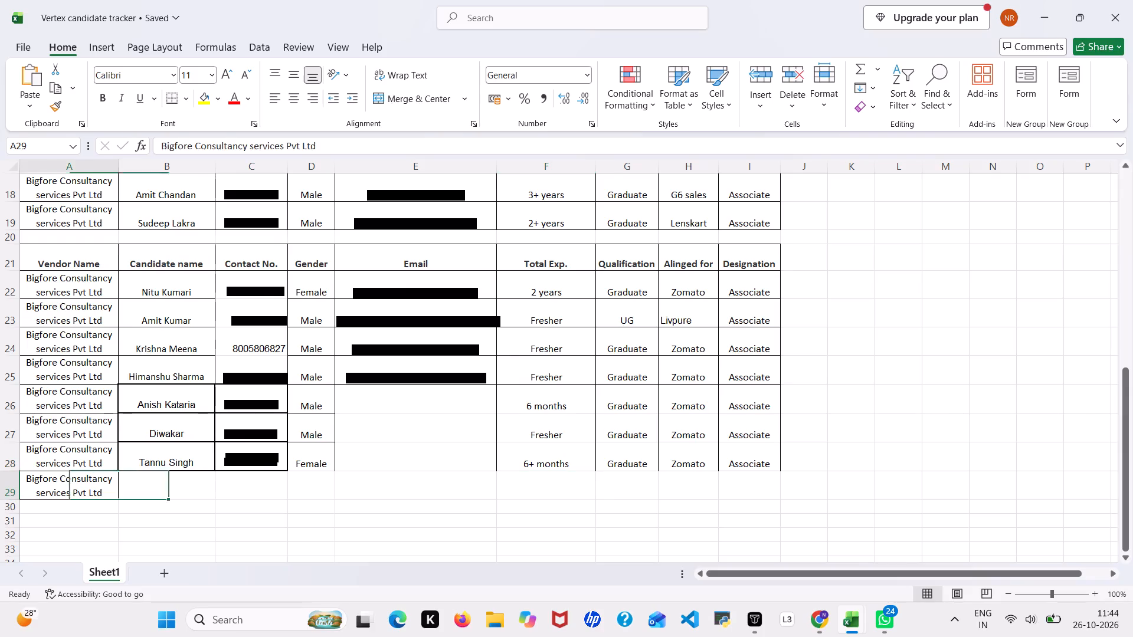
pyautogui.press('Delete')
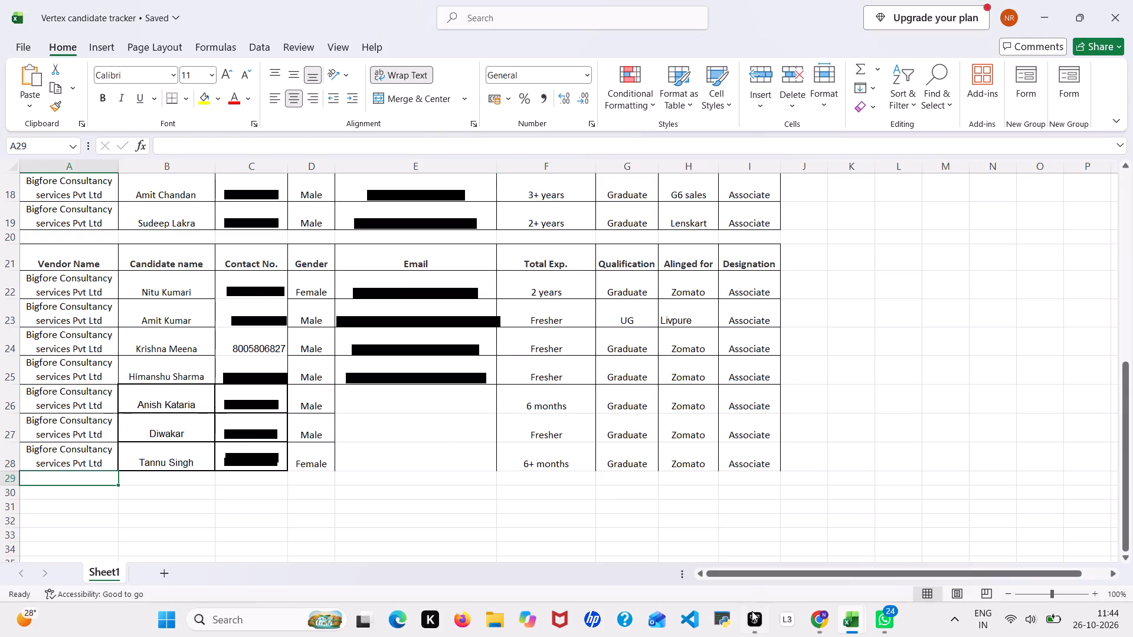
# Switch to the Titan mailbox and open the sent Vertex email "Bigfore Consultancy Services | Interviewed Candidates - 23 October 2026".
pyautogui.click(752, 612)
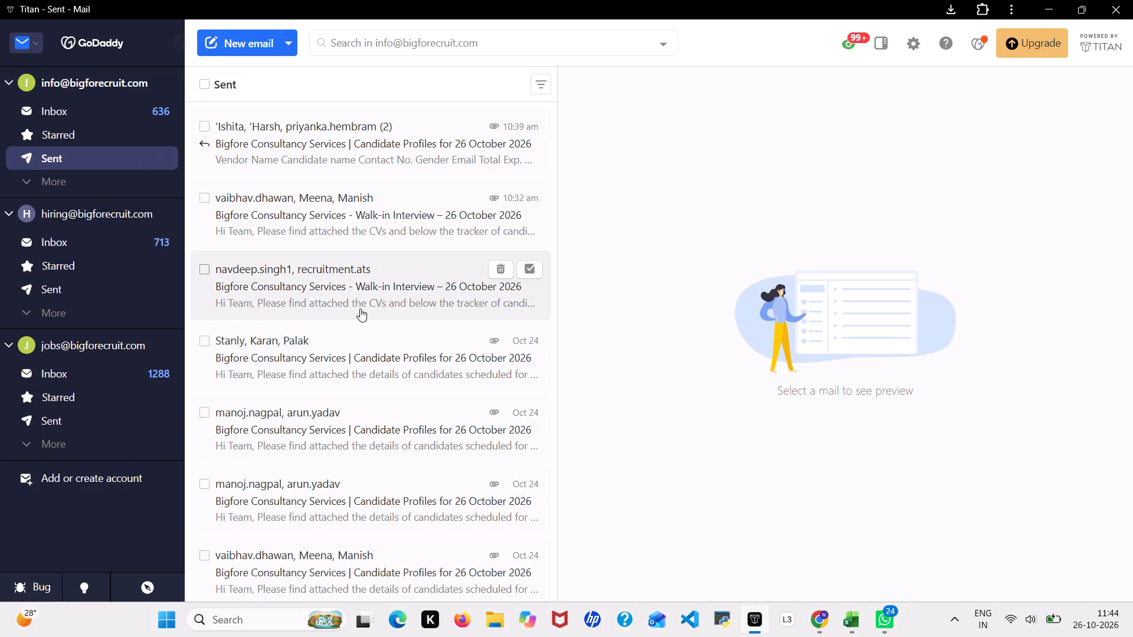
pyautogui.scroll(-3, 360, 308)
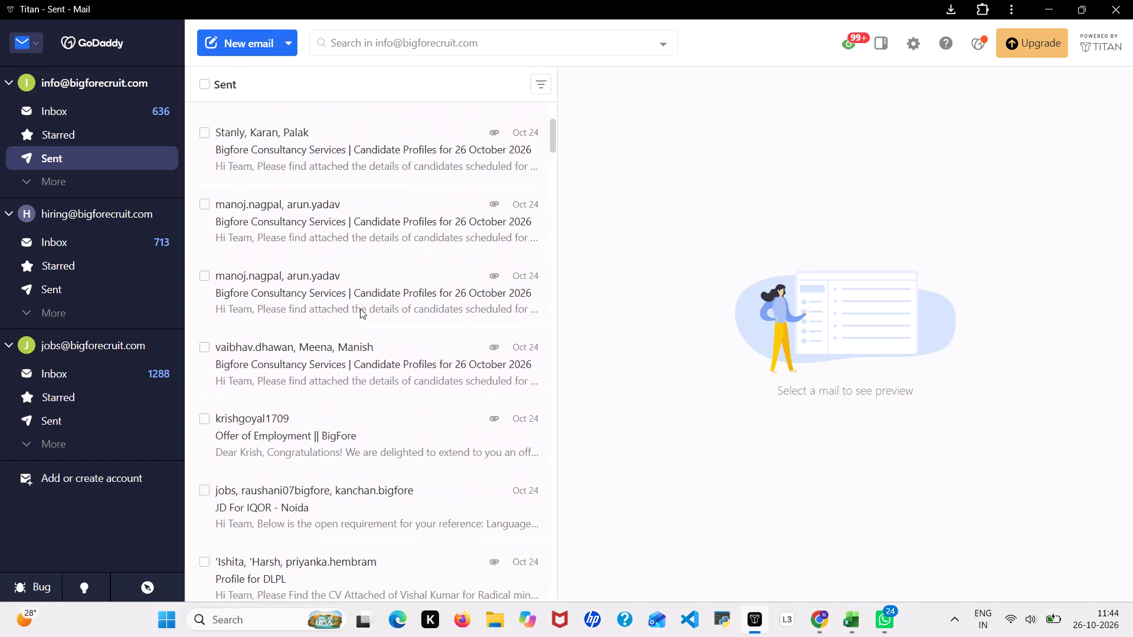
pyautogui.scroll(-5, 360, 308)
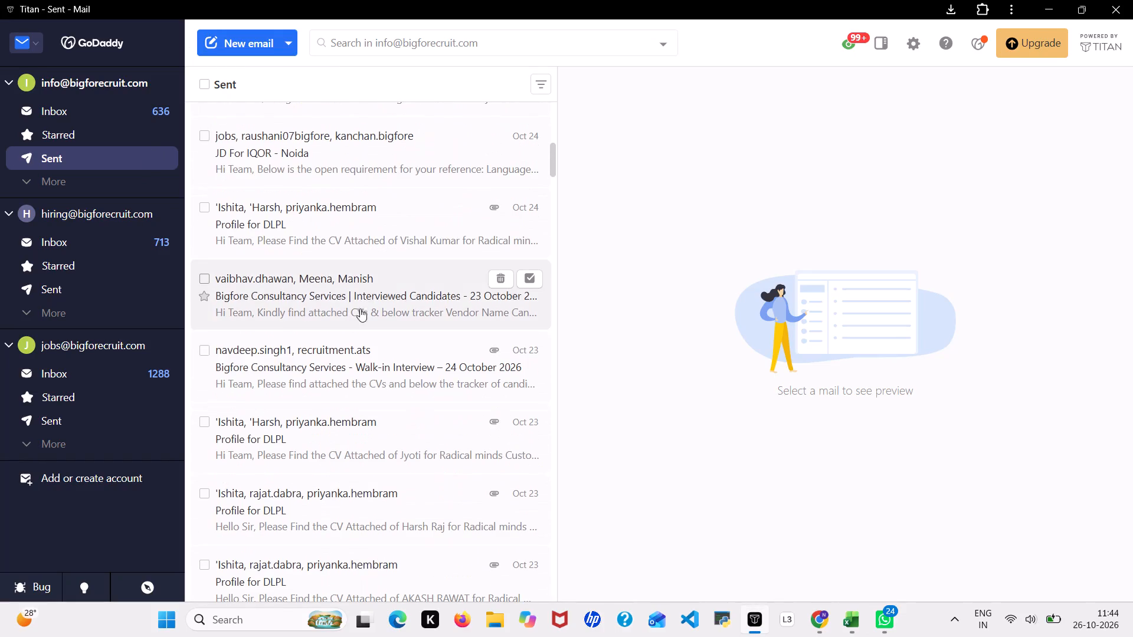
pyautogui.click(358, 302)
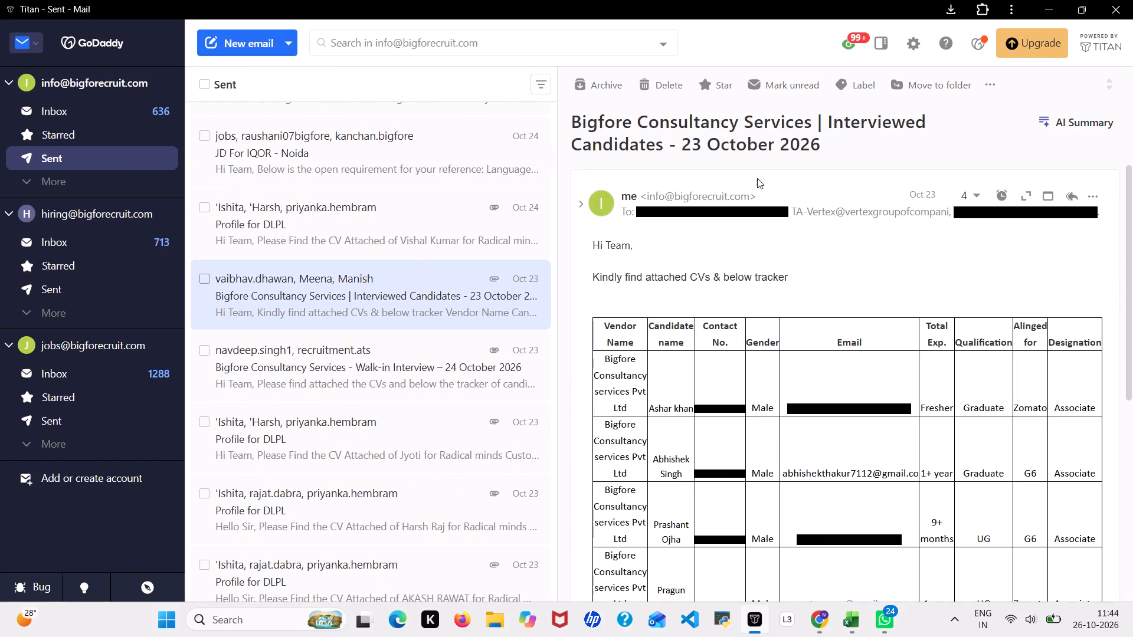
# Start a new email and reuse the full subject line of the opened 23 October email as its subject.
pyautogui.moveTo(819, 145); pyautogui.dragTo(624, 138)
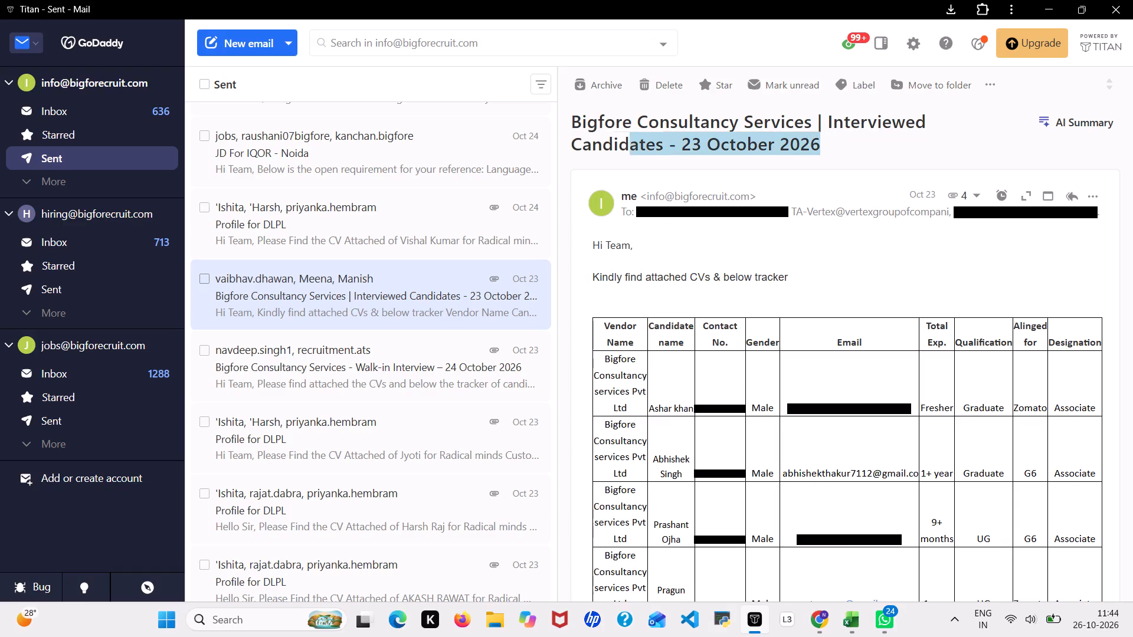
pyautogui.moveTo(624, 138); pyautogui.dragTo(568, 123)
pyautogui.hotkey('ctrl', 'c')
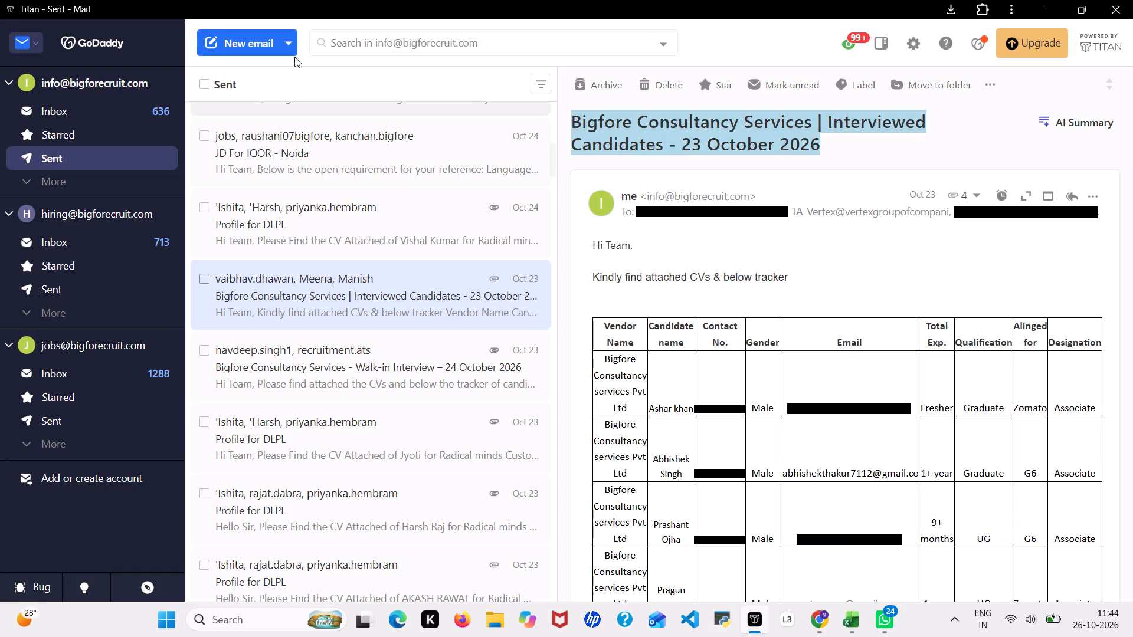
pyautogui.click(253, 50)
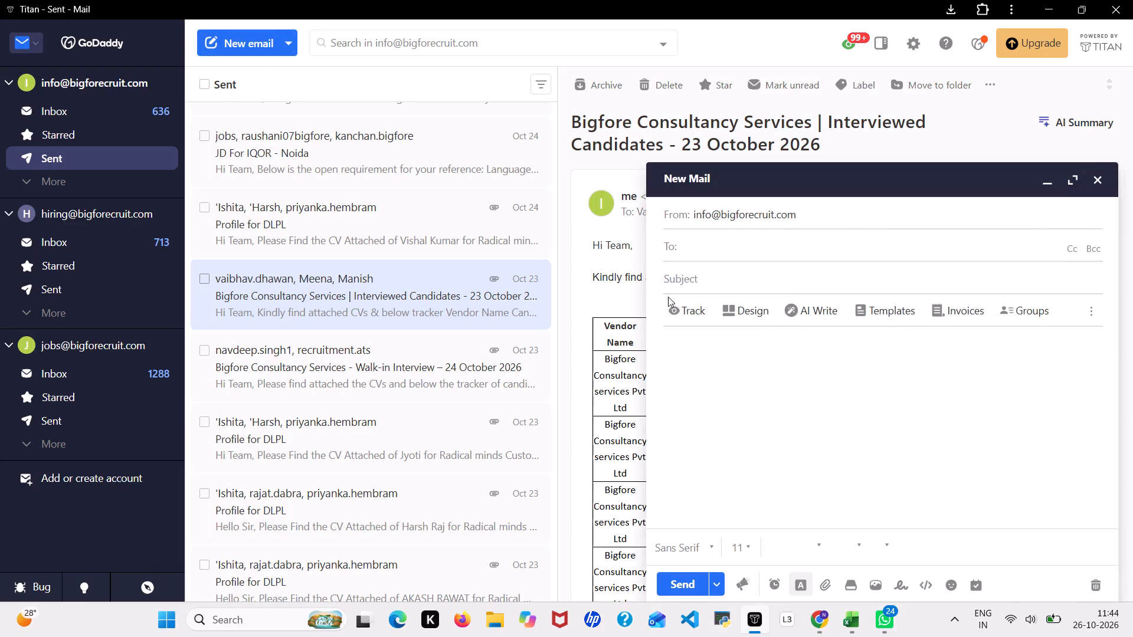
pyautogui.click(672, 276)
pyautogui.hotkey('ctrl', 'v')
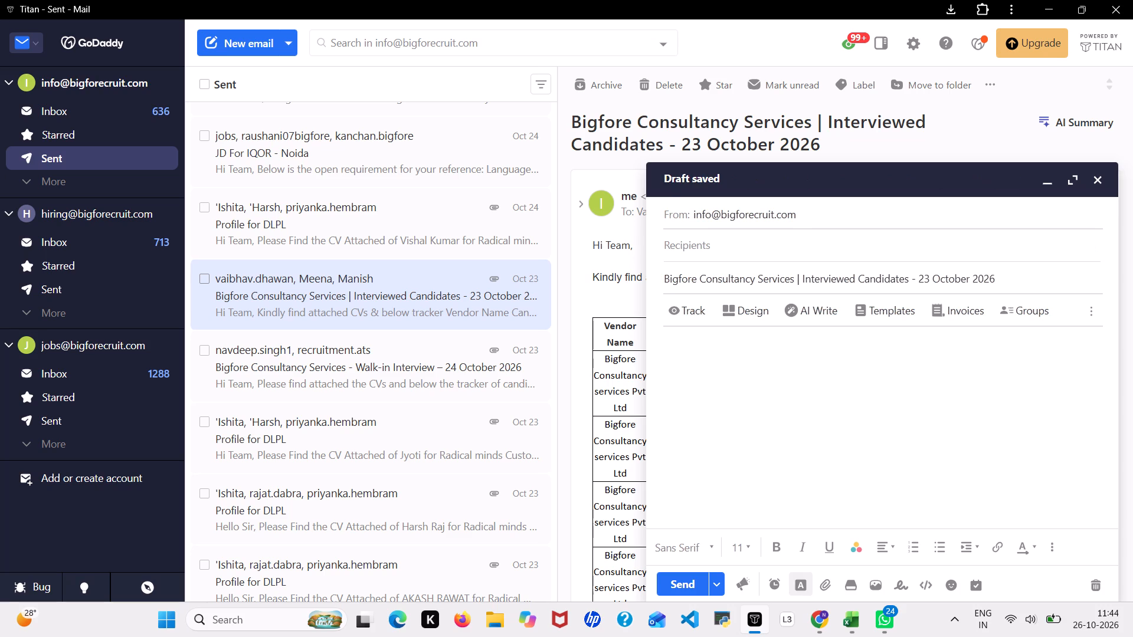
# Copy the greeting and the line "Kindly find attached CVs & below tracker" from the 23 October email into the new email's body.
pyautogui.moveTo(594, 244); pyautogui.dragTo(928, 277)
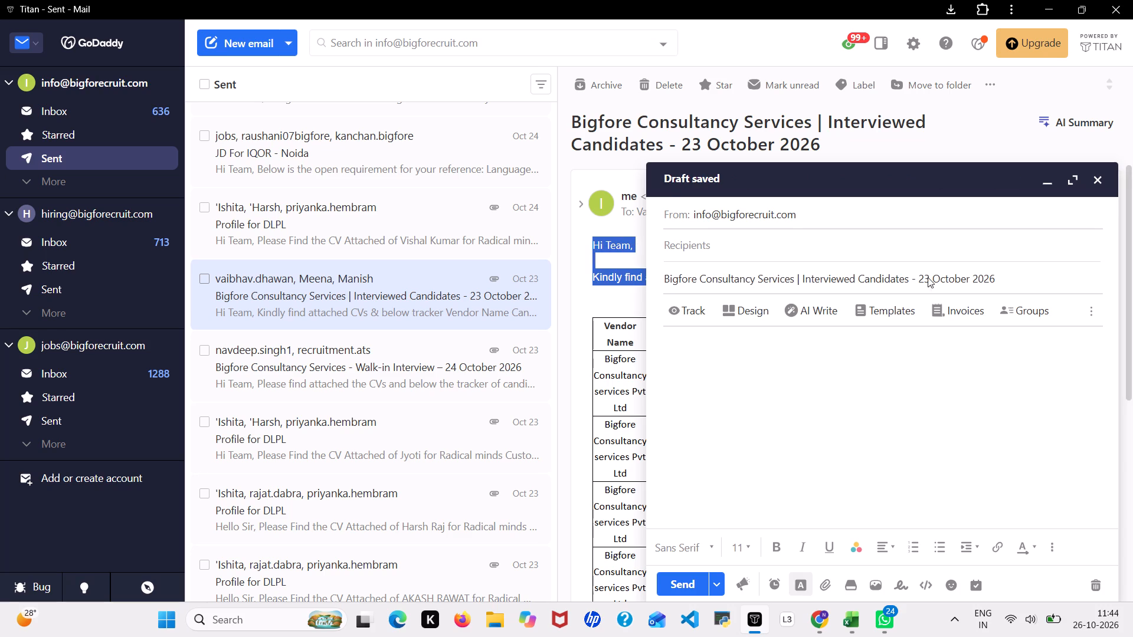
pyautogui.moveTo(928, 277); pyautogui.dragTo(958, 281)
pyautogui.click(958, 281)
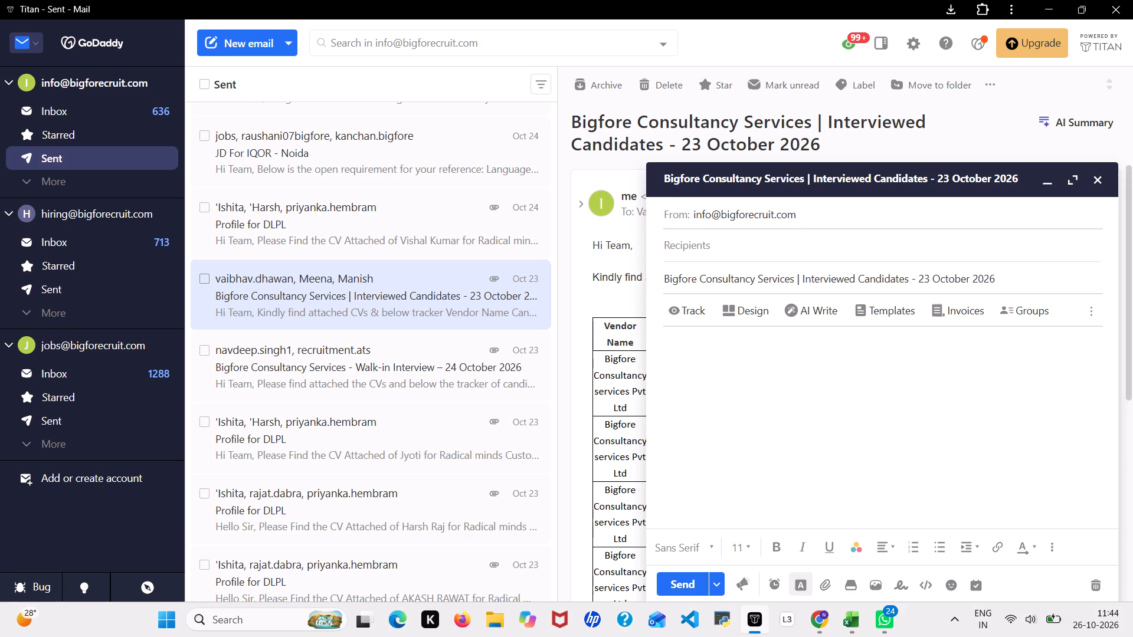
pyautogui.moveTo(595, 245); pyautogui.dragTo(1003, 295)
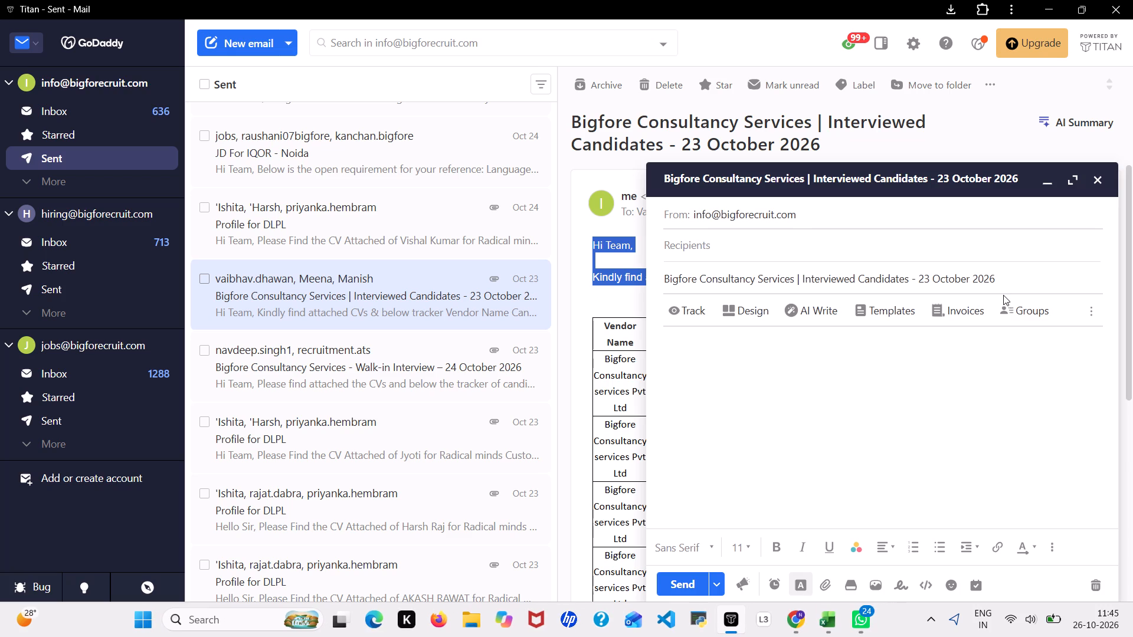
pyautogui.hotkey('ctrl', 'c')
pyautogui.click(771, 386)
pyautogui.hotkey('ctrl', 'v')
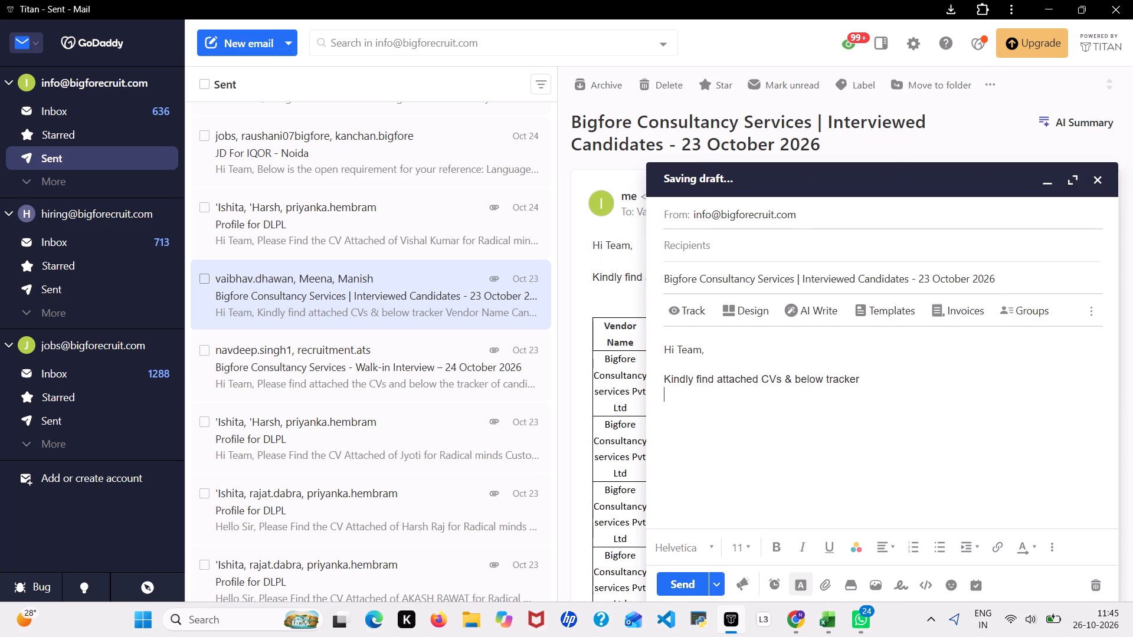
# Change the date in the new email's subject to 24 October 2026.
pyautogui.click(929, 281)
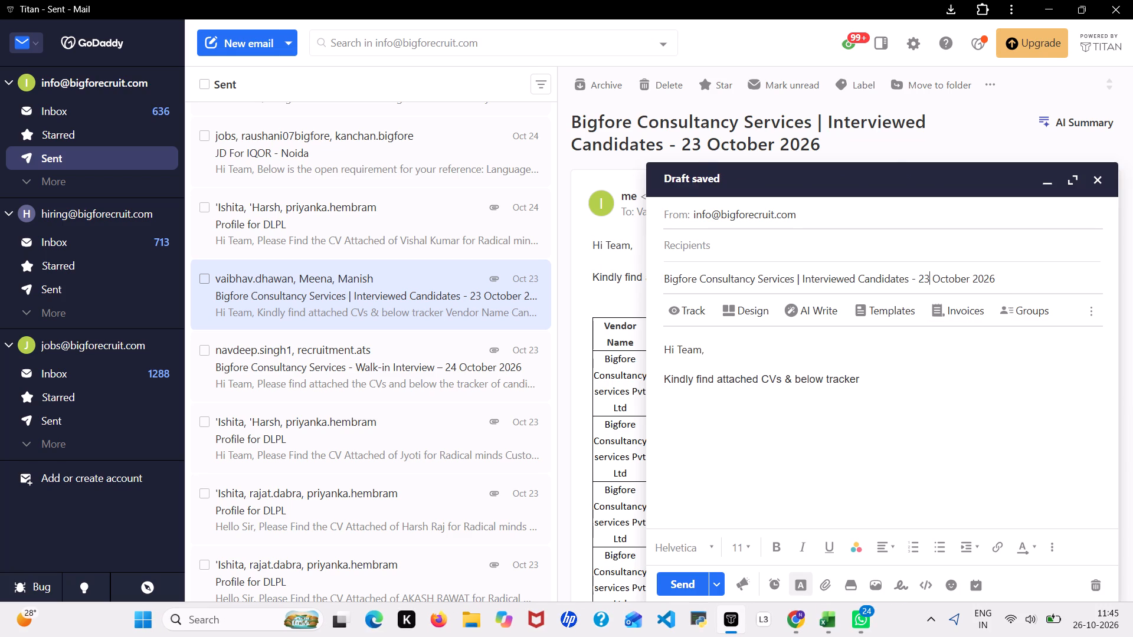
pyautogui.press('BackSpace')
pyautogui.press('4')
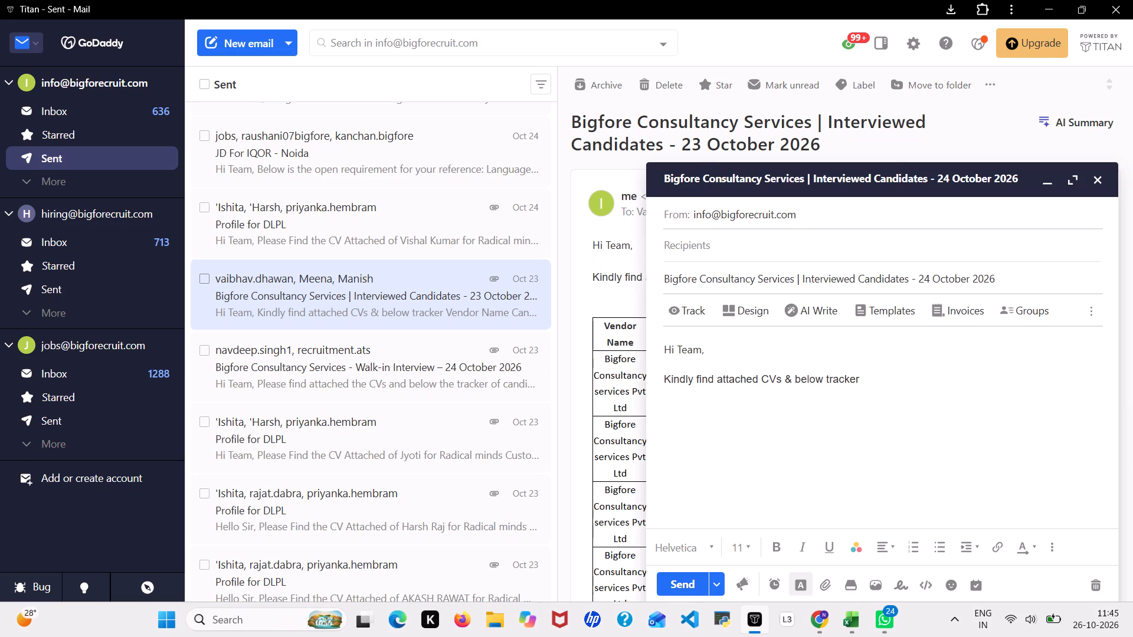
pyautogui.click(841, 415)
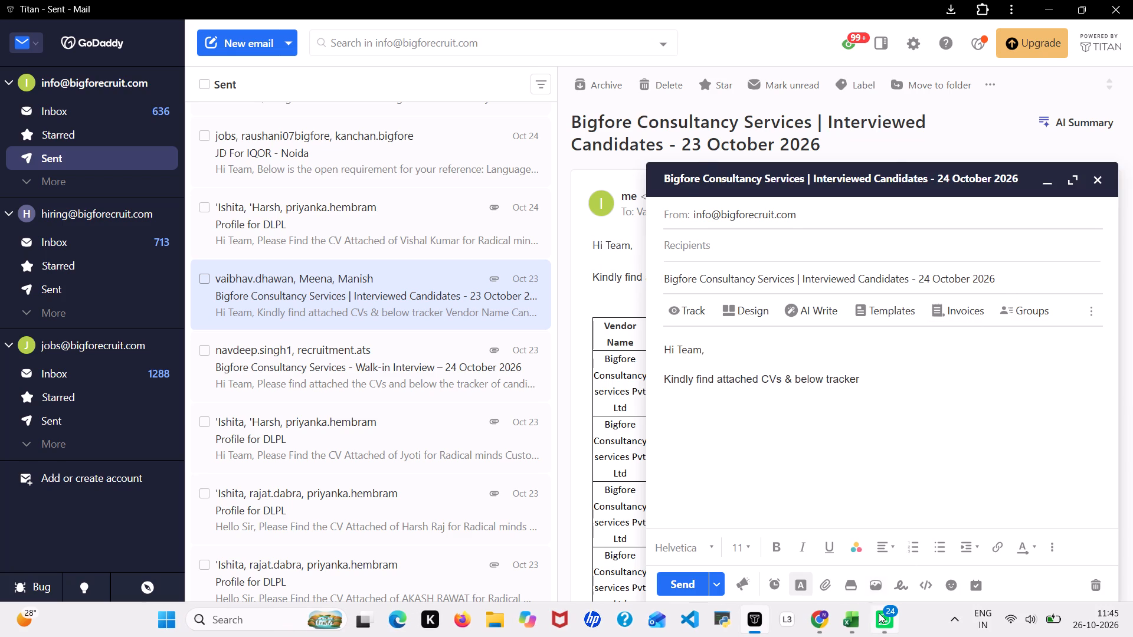
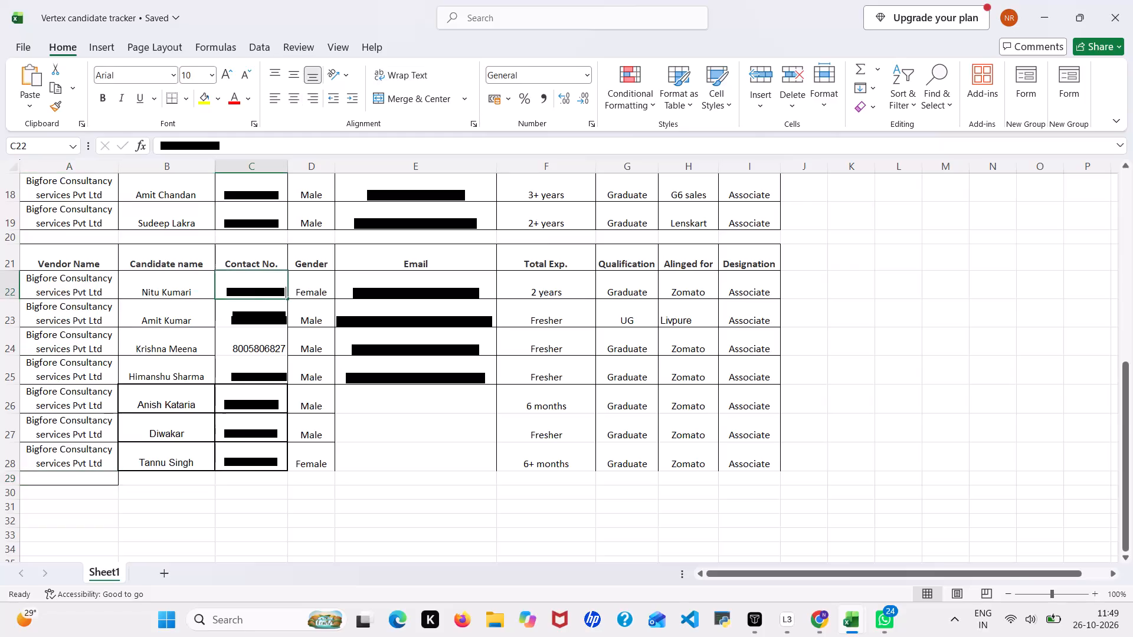
# Delete one stray character from the contact number in cell C22.
pyautogui.press('BackSpace')
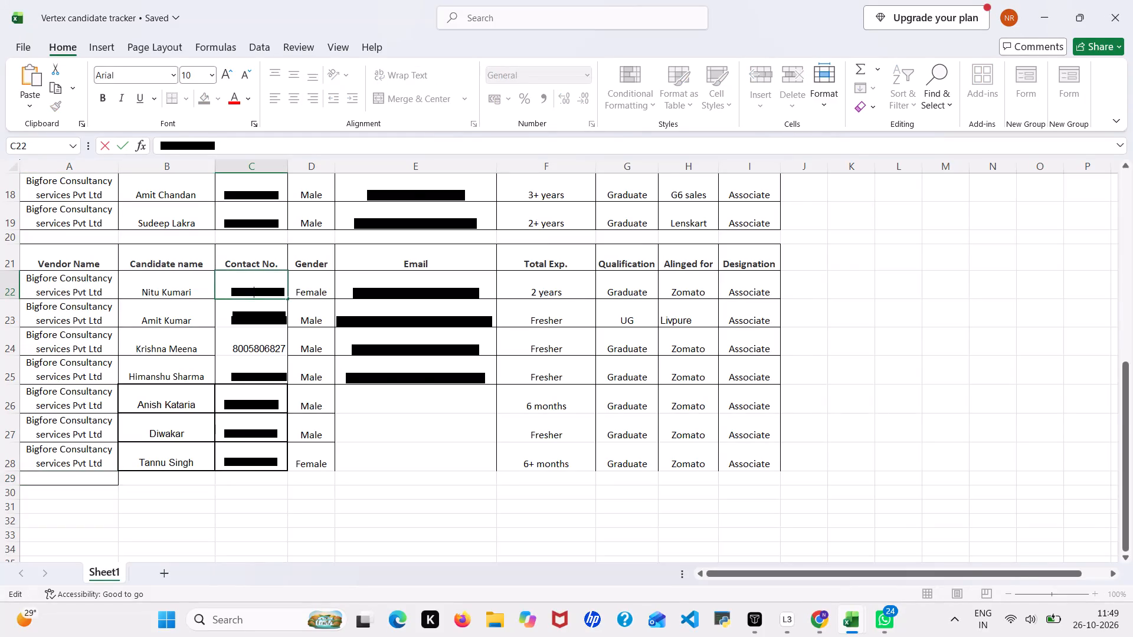
pyautogui.click(416, 501)
# Format the candidate table A21:I28 in Calibri, size 11, with all cells centred horizontally.
pyautogui.moveTo(748, 469); pyautogui.dragTo(57, 221)
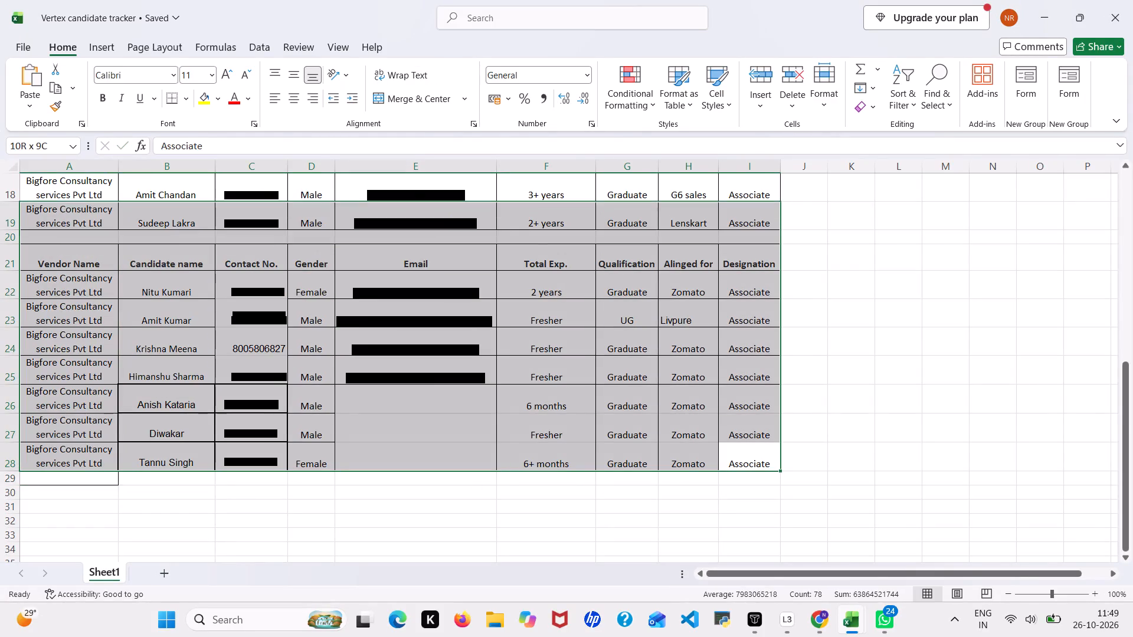
pyautogui.moveTo(57, 221); pyautogui.dragTo(0, 254)
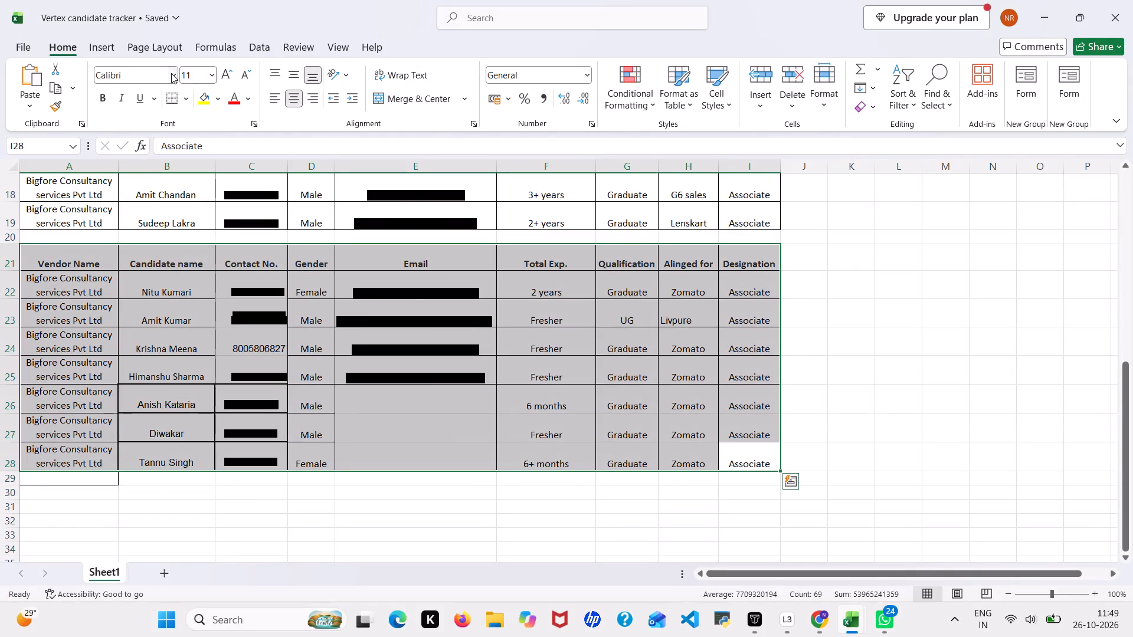
pyautogui.click(171, 73)
pyautogui.click(161, 135)
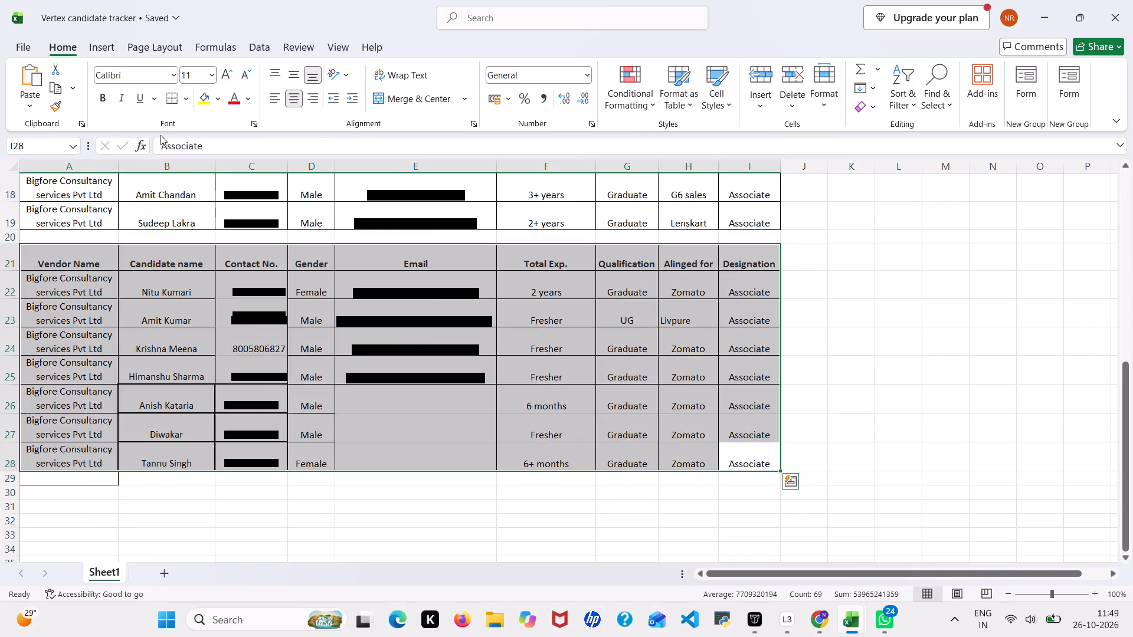
pyautogui.click(215, 73)
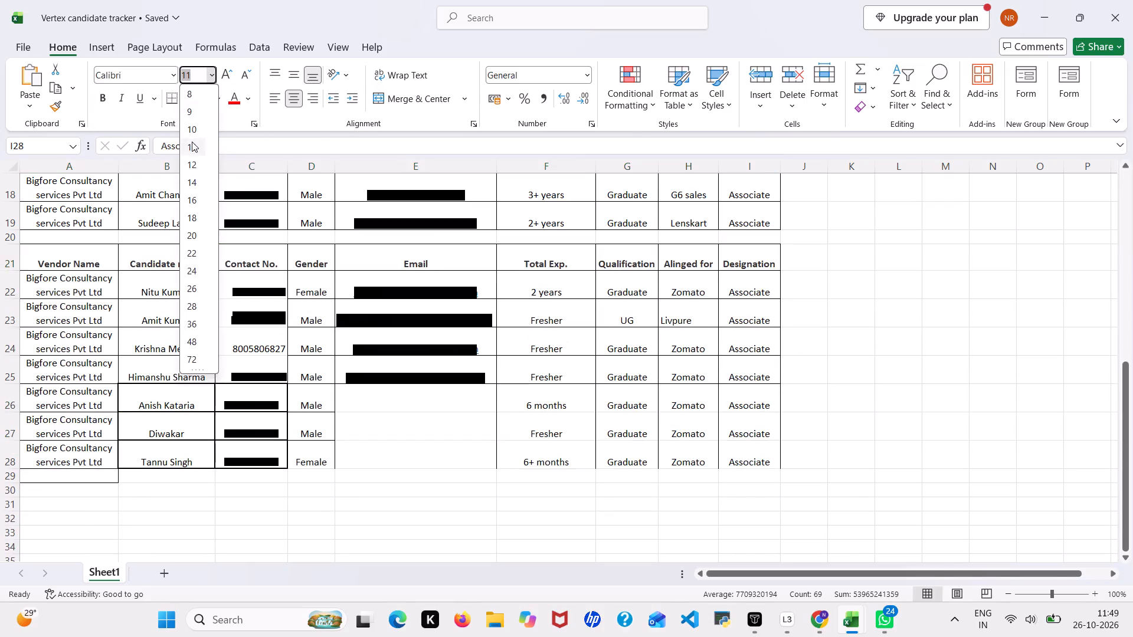
pyautogui.click(192, 142)
pyautogui.click(296, 99)
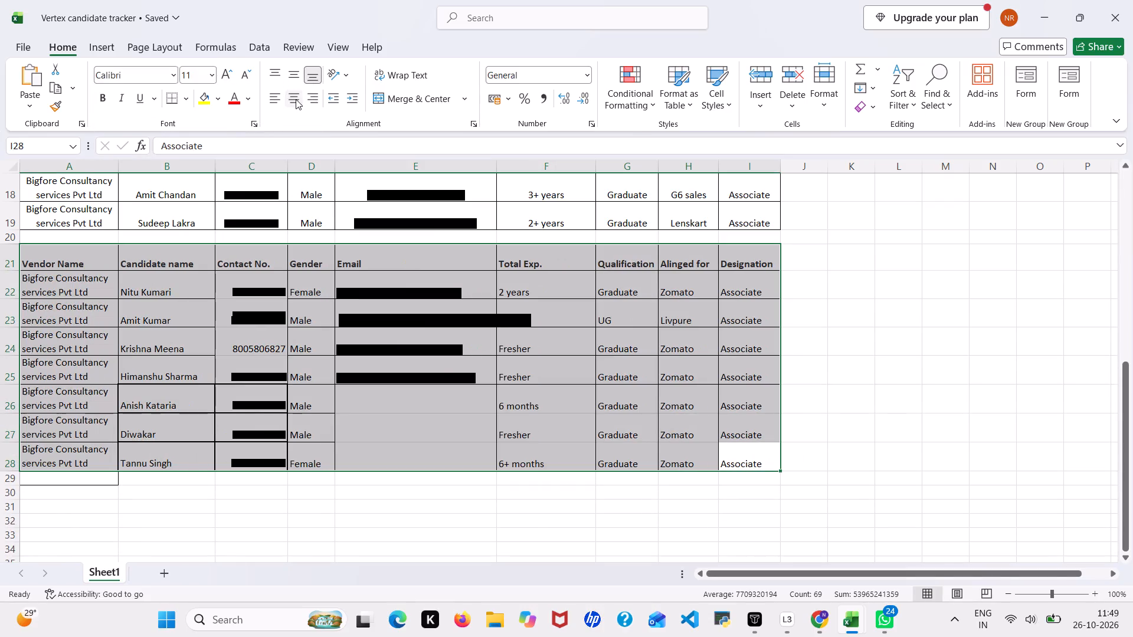
pyautogui.click(296, 99)
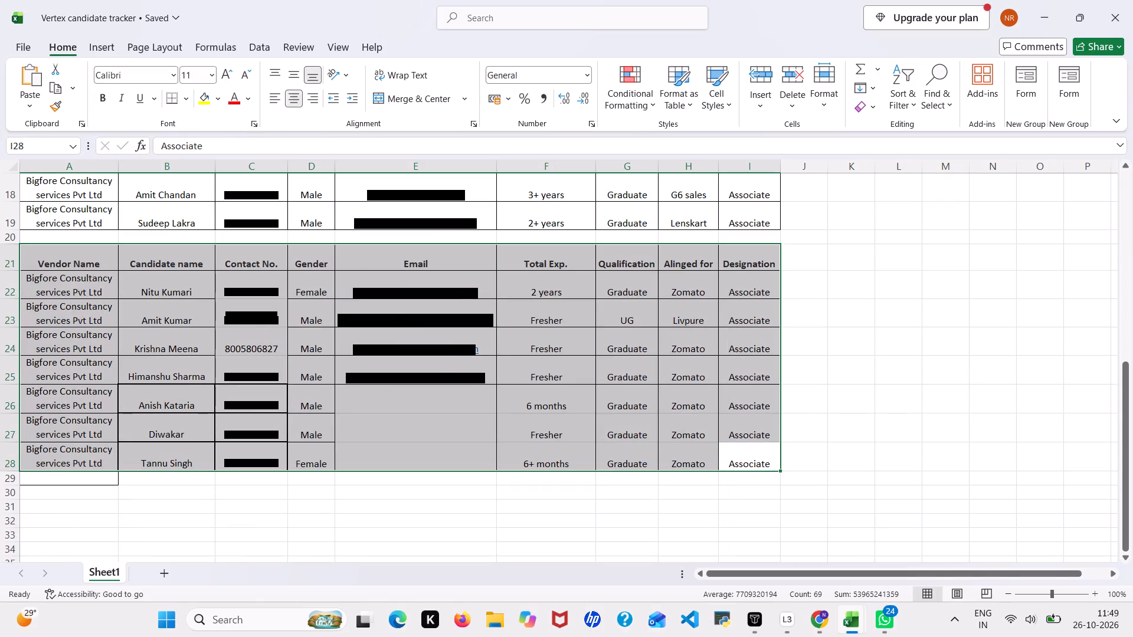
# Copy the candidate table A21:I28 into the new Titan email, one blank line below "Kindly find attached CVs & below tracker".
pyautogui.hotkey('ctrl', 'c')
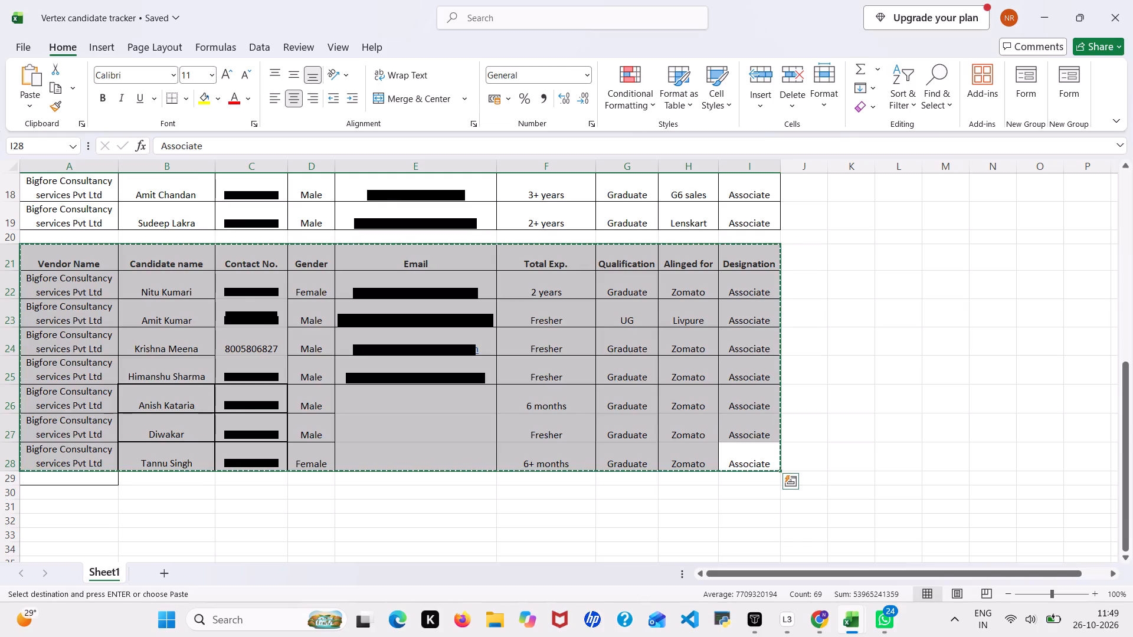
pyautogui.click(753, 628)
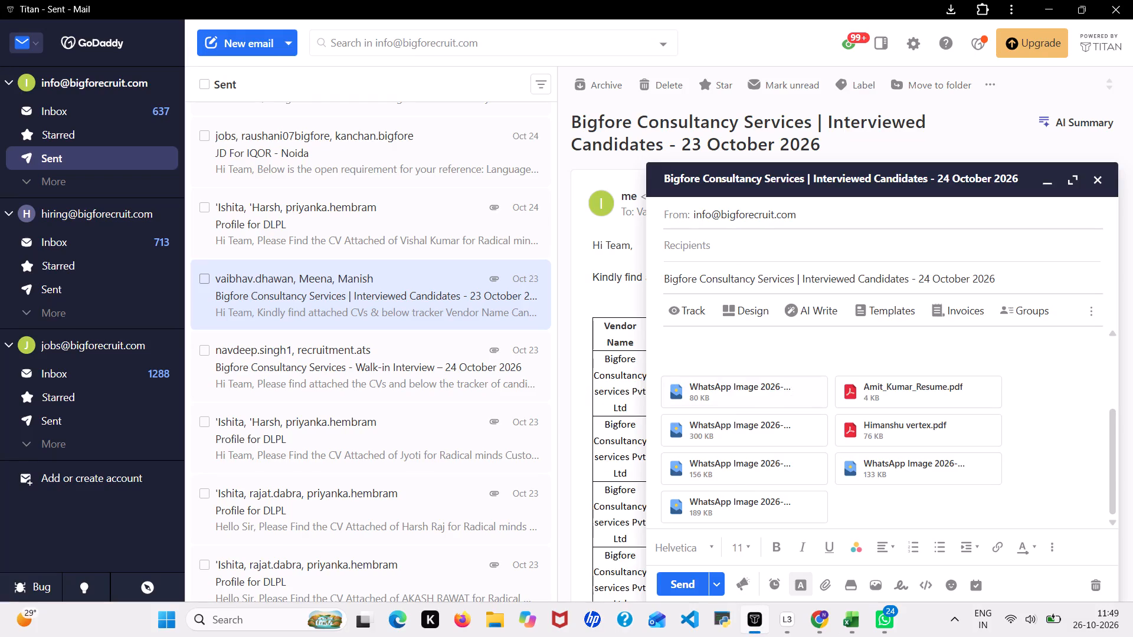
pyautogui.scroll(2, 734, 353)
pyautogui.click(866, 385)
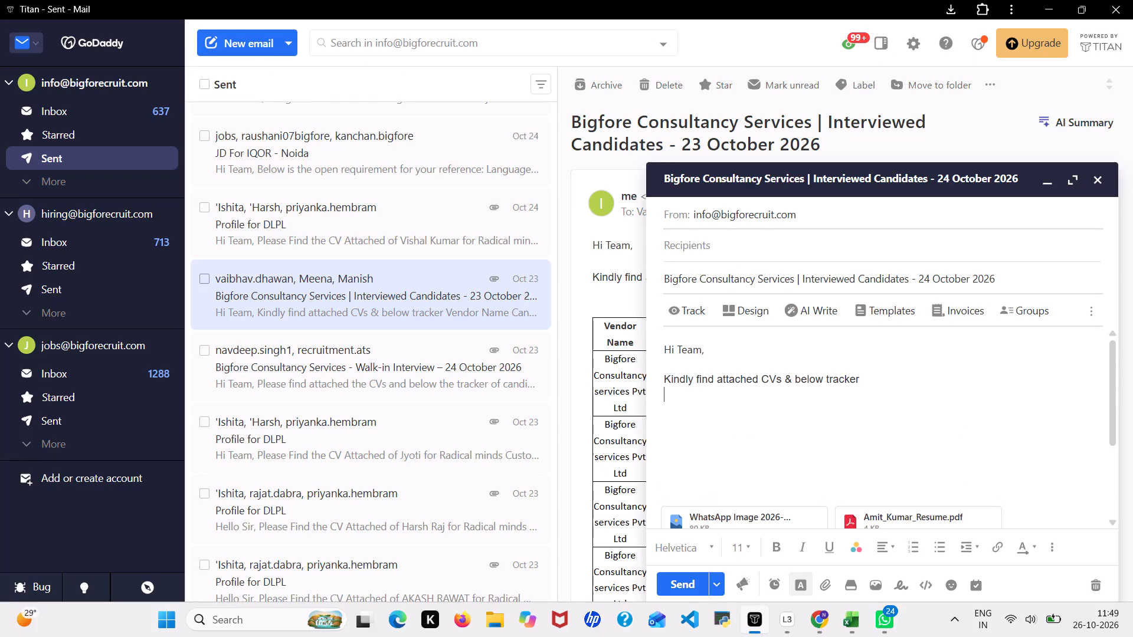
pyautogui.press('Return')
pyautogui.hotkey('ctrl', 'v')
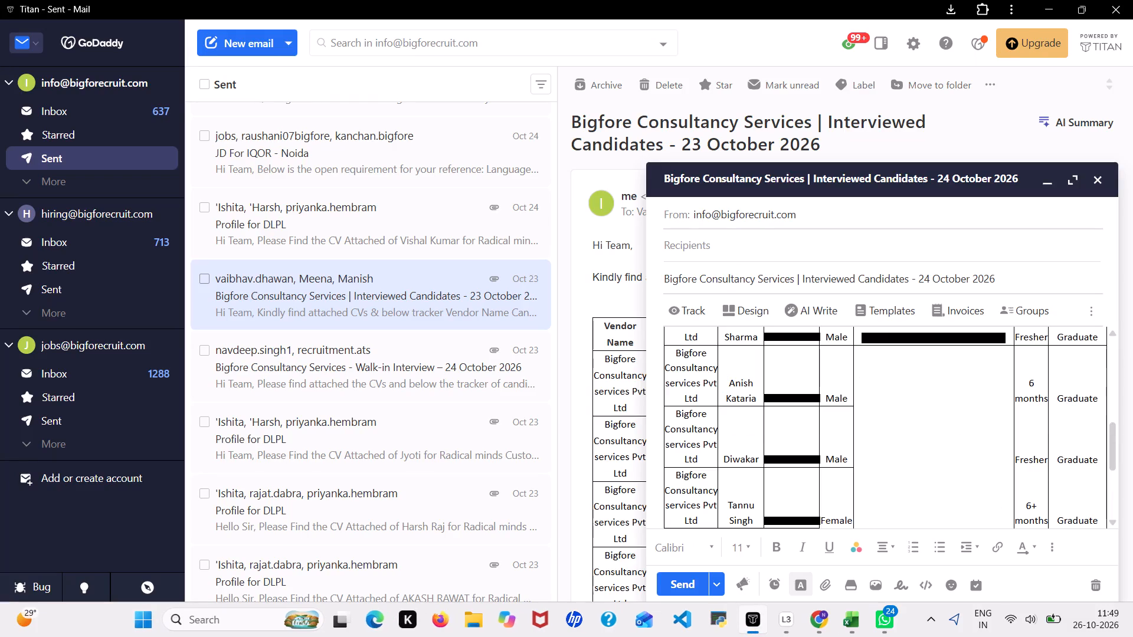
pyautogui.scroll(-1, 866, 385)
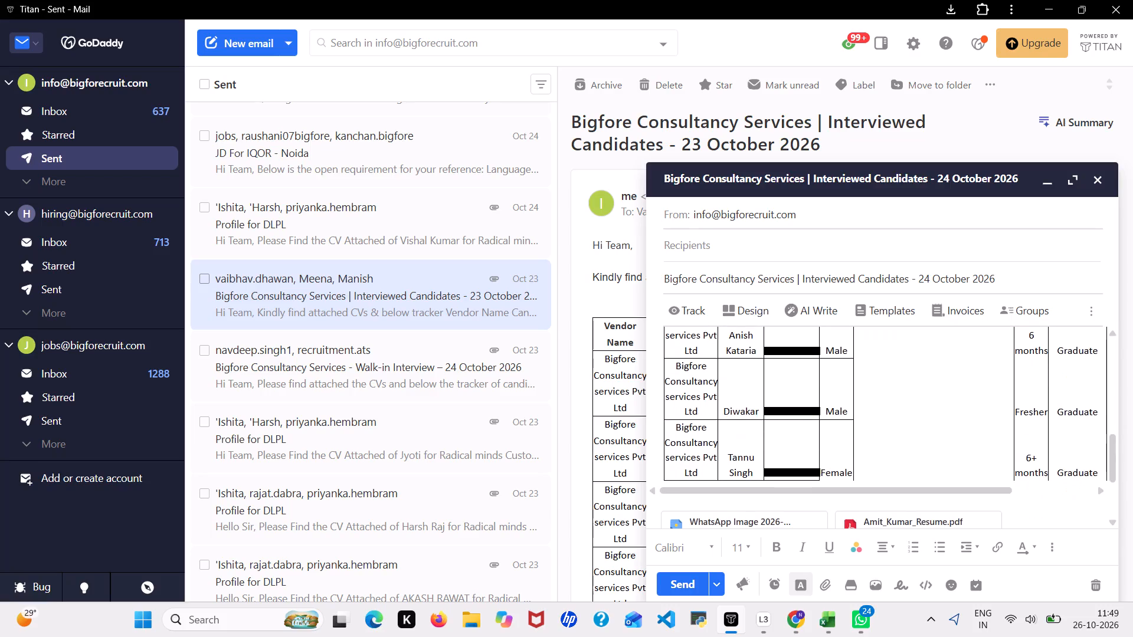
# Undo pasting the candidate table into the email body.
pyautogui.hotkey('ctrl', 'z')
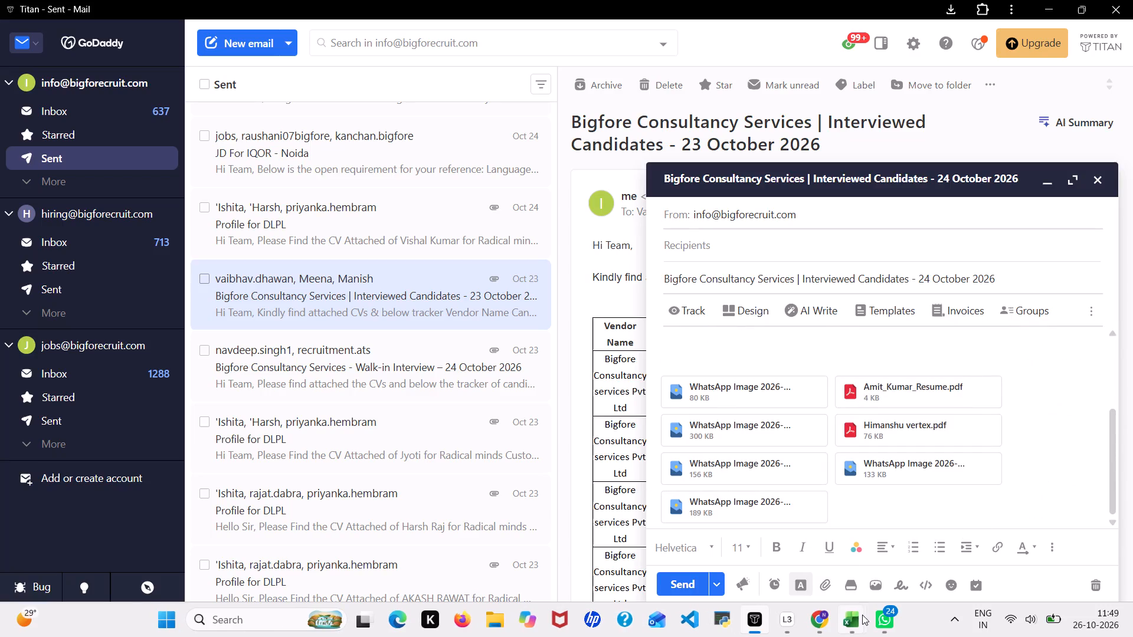
# Switch back to the Vertex candidate tracker workbook in Excel.
pyautogui.click(1029, 530)
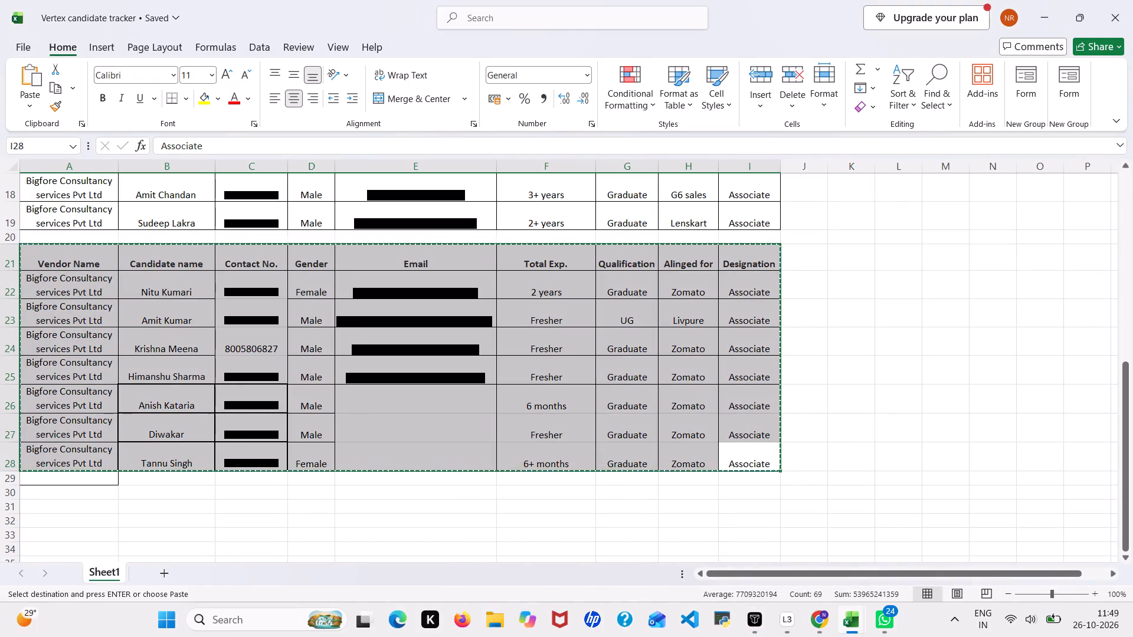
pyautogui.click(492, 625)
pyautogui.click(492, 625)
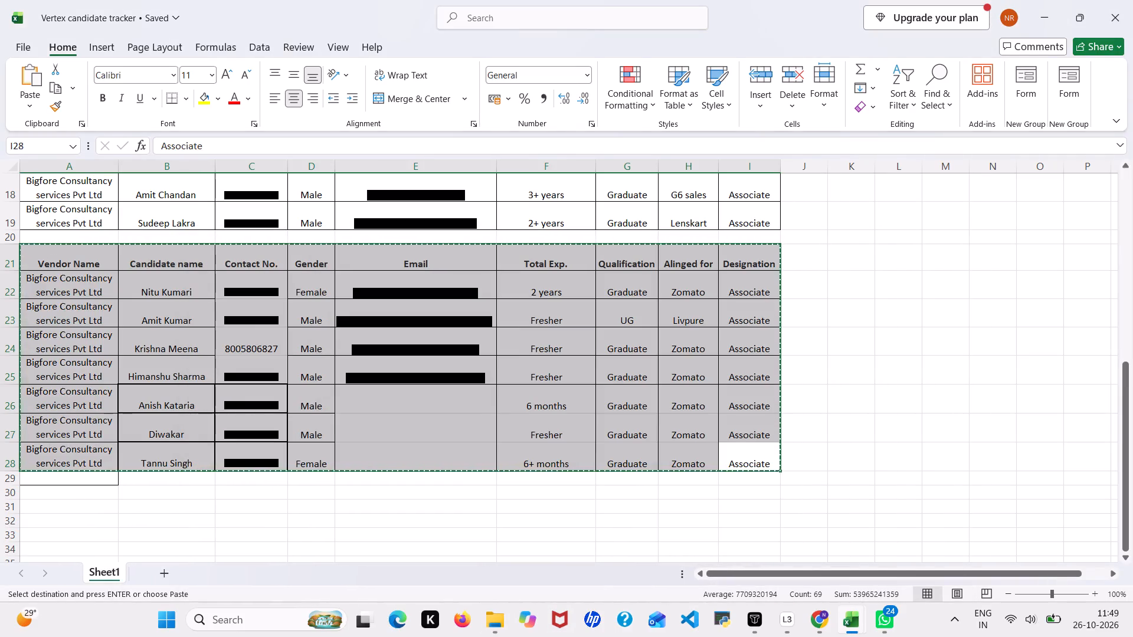
# Open the empty Email cell E26 in the candidate tracker for editing.
pyautogui.doubleClick(378, 405)
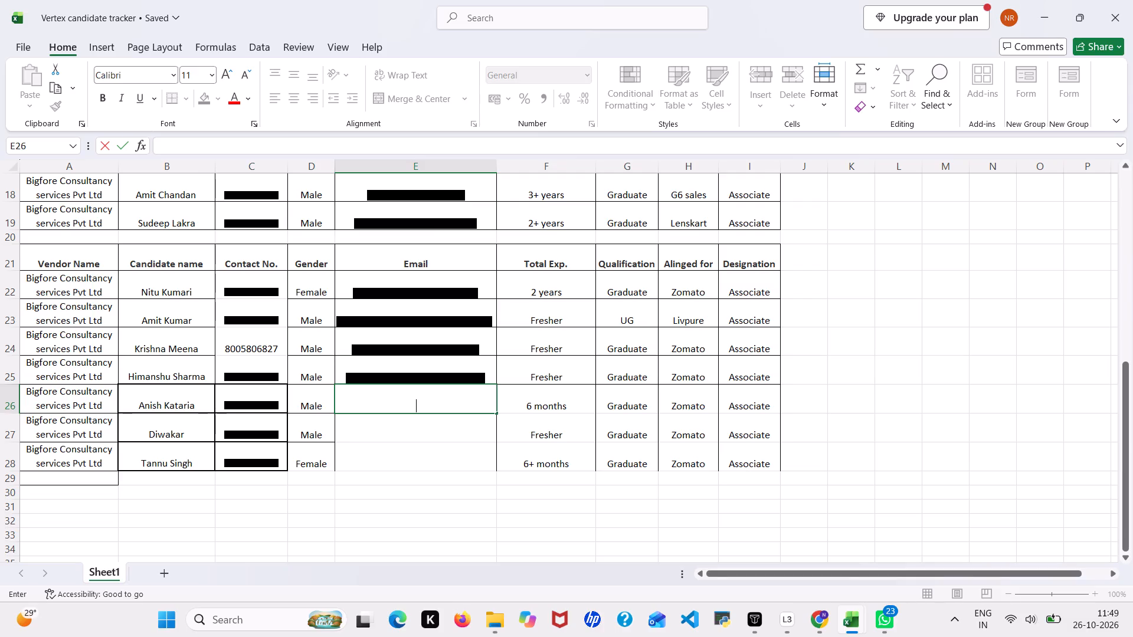
# Switch to Titan mail and close the draft email "Bigfore Consultancy Services | Interviewed Candidates - 24 October 2026".
pyautogui.click(751, 616)
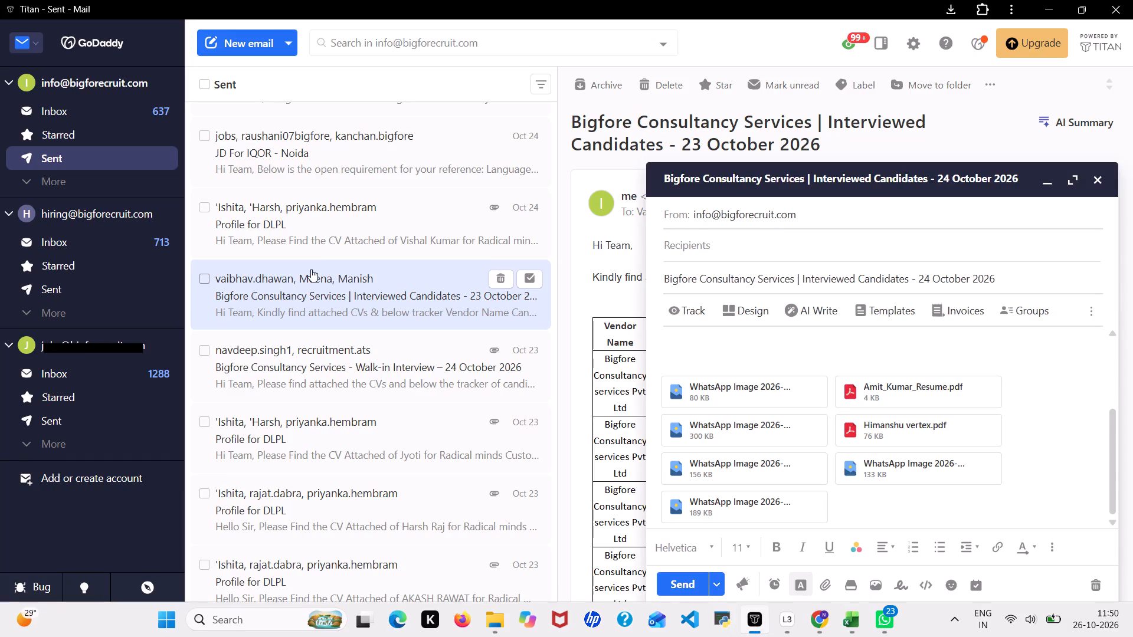
pyautogui.click(1095, 183)
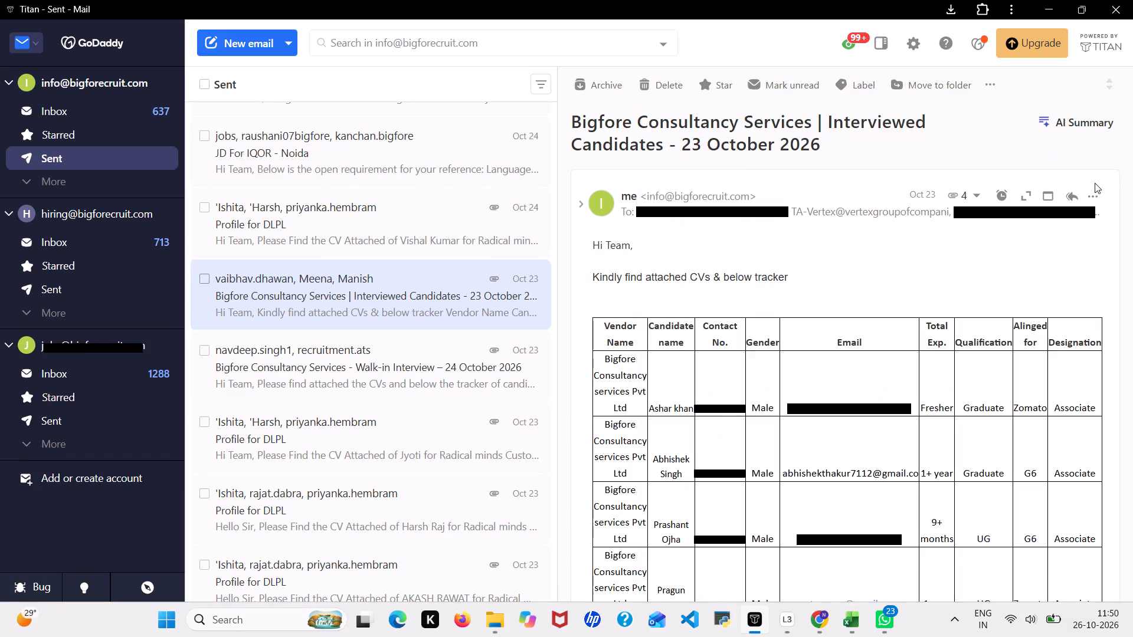
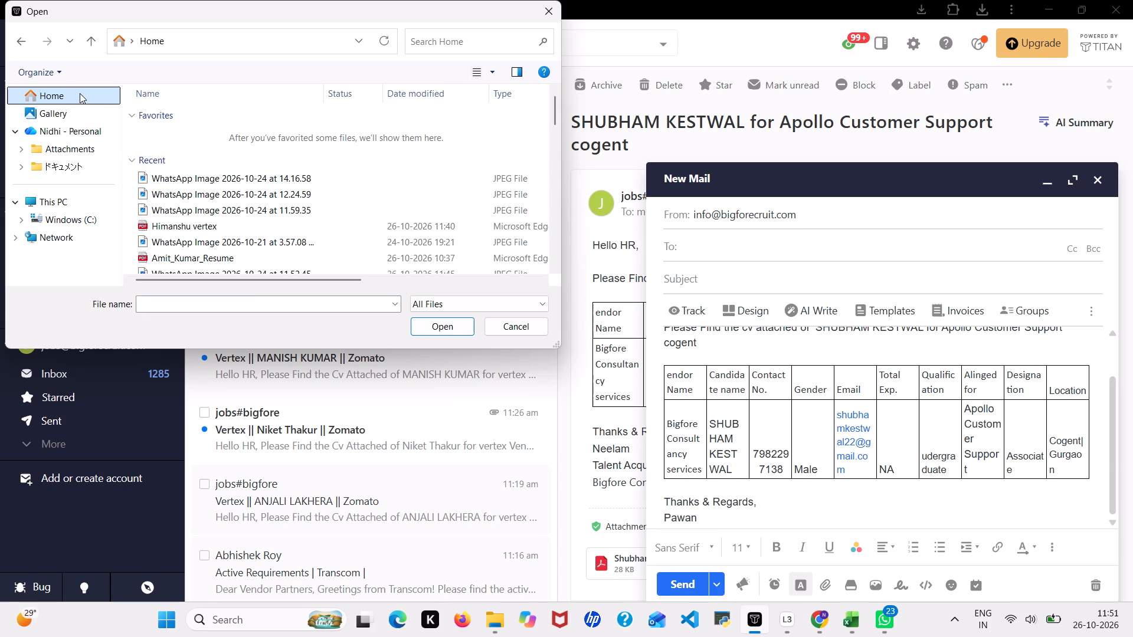
# Search the Home location for "shub" to find the candidate's CV for the new Apollo Customer Support email.
pyautogui.click(460, 42)
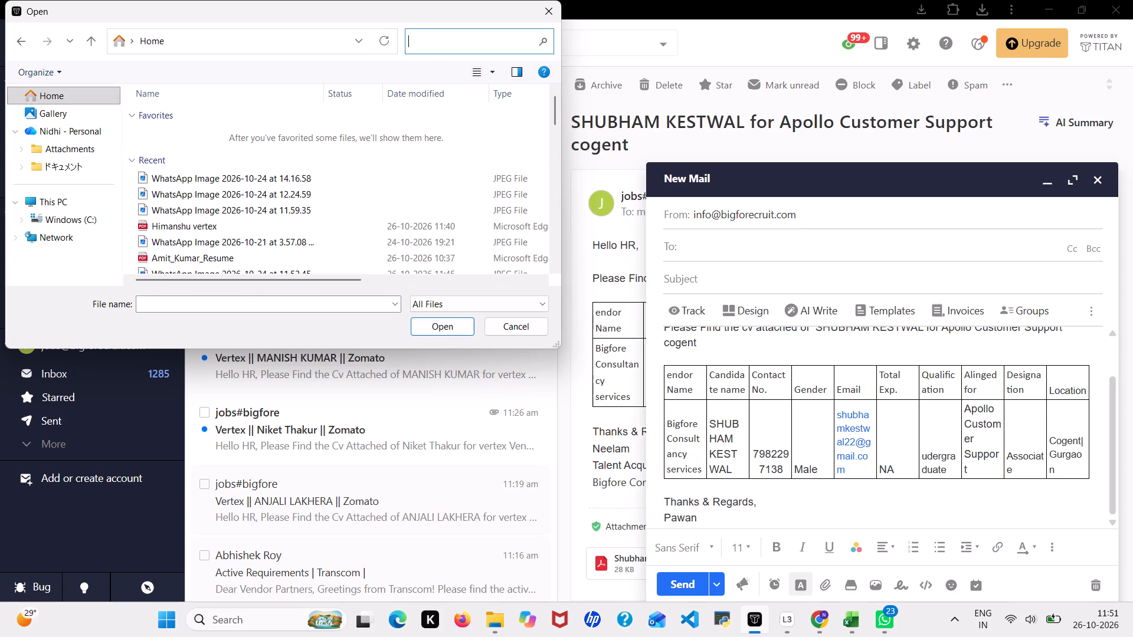
pyautogui.click(460, 42)
pyautogui.write('shub')
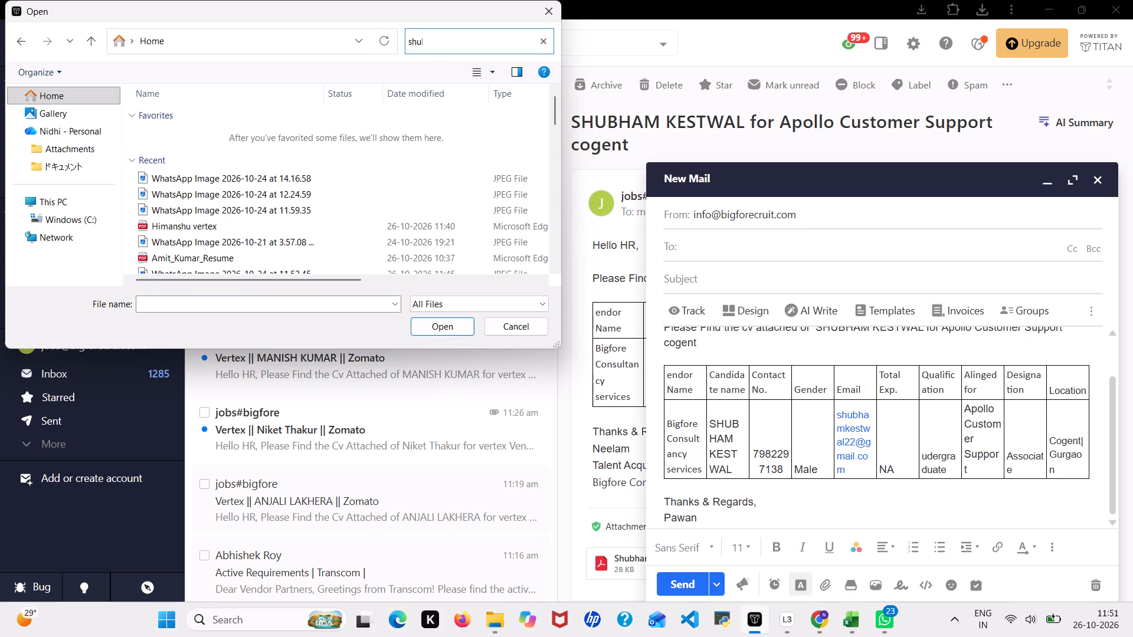
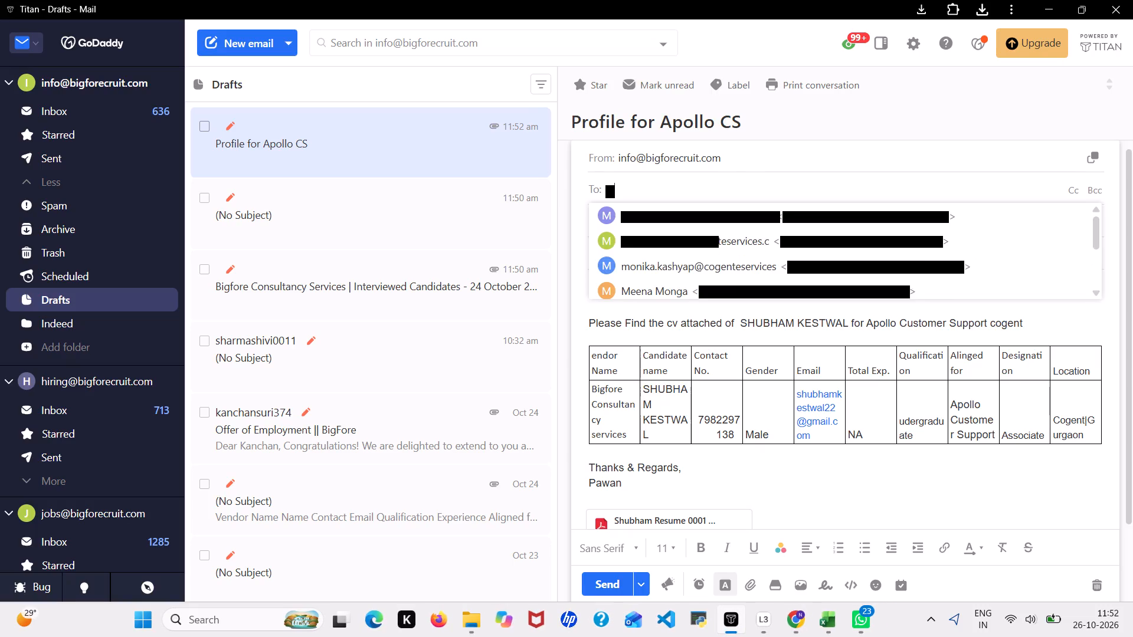
# Address the Profile for Apollo CS email to two saved contacts, finding the second by searching "ar".
pyautogui.write('a')
pyautogui.click(679, 215)
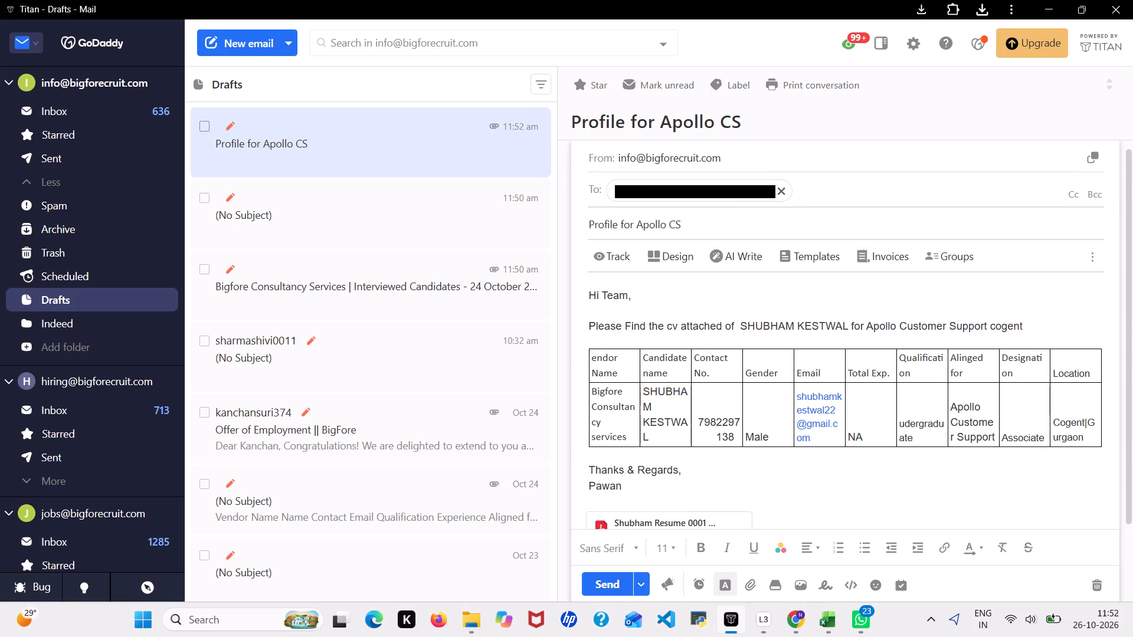
pyautogui.write('ar')
pyautogui.click(764, 217)
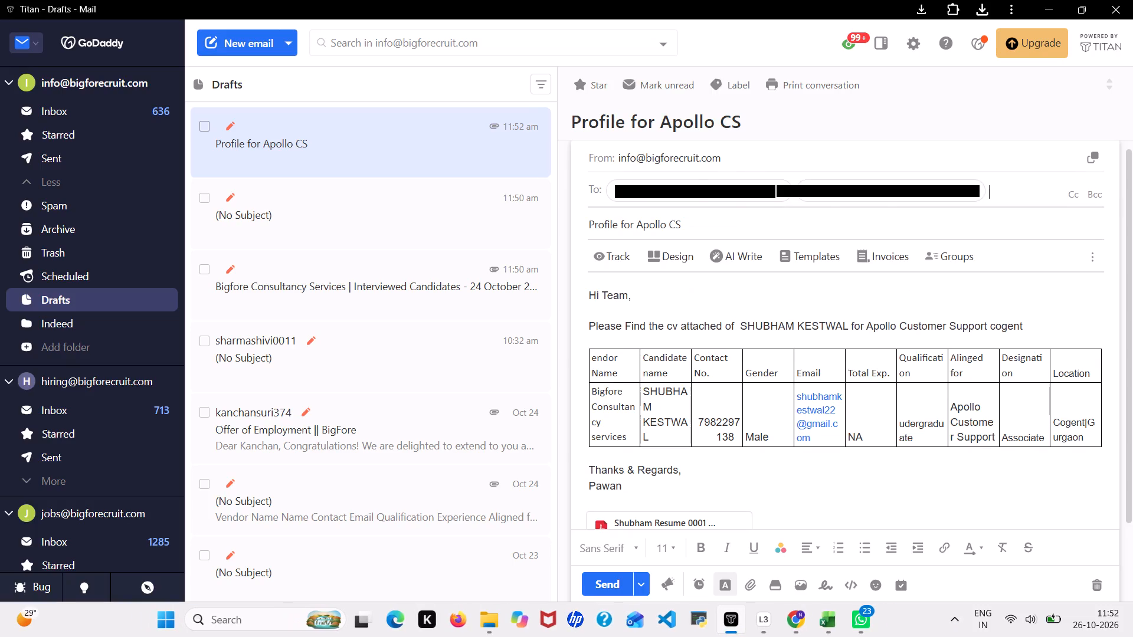
# Copy two more saved contacts on the Apollo CS email as Cc recipients, found by searching "mu" and "mo".
pyautogui.click(1075, 195)
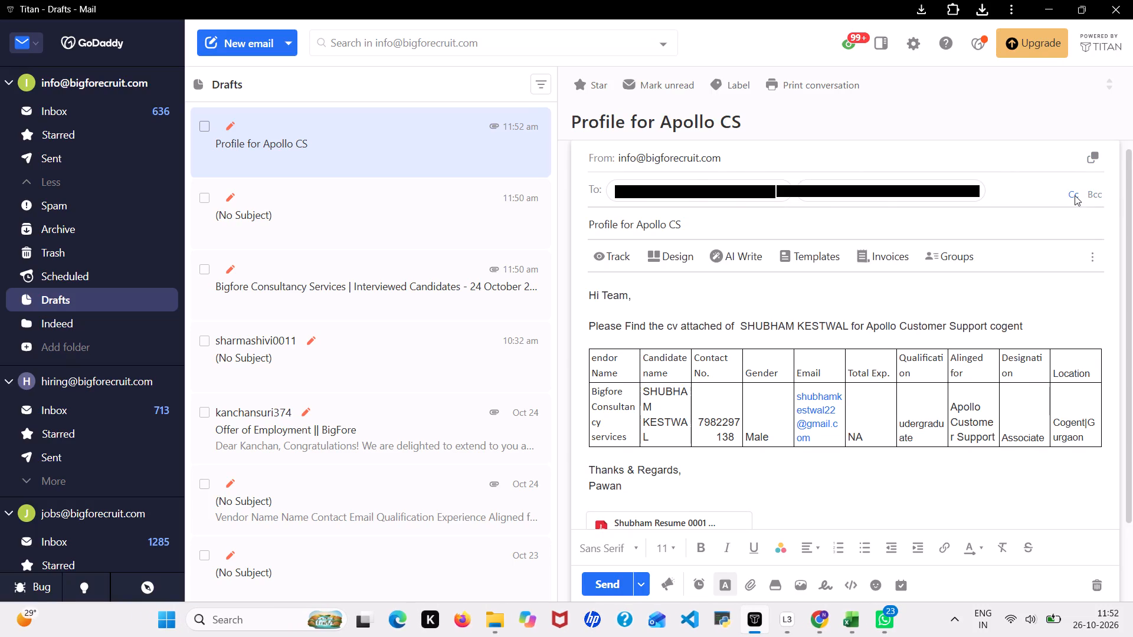
pyautogui.write('mu')
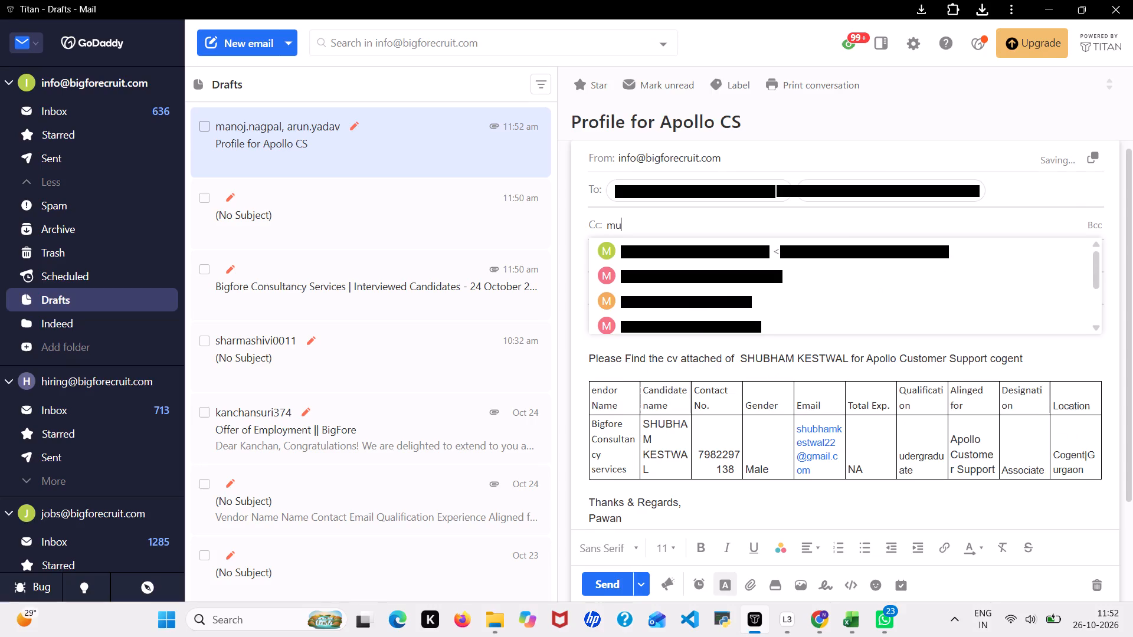
pyautogui.click(881, 245)
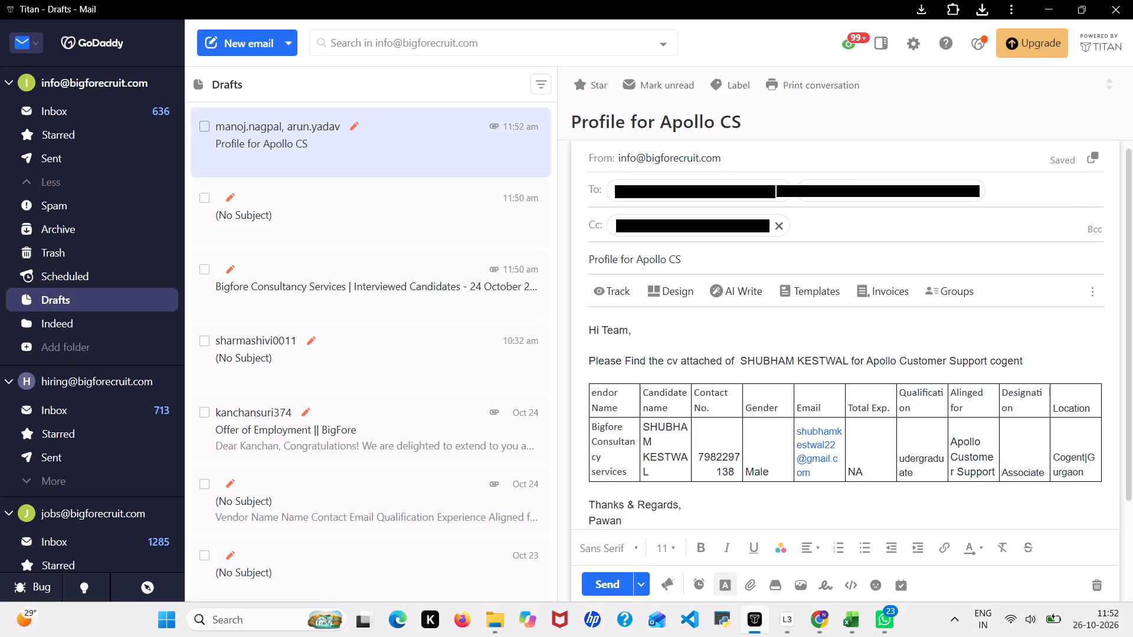
pyautogui.write('mo')
pyautogui.click(838, 250)
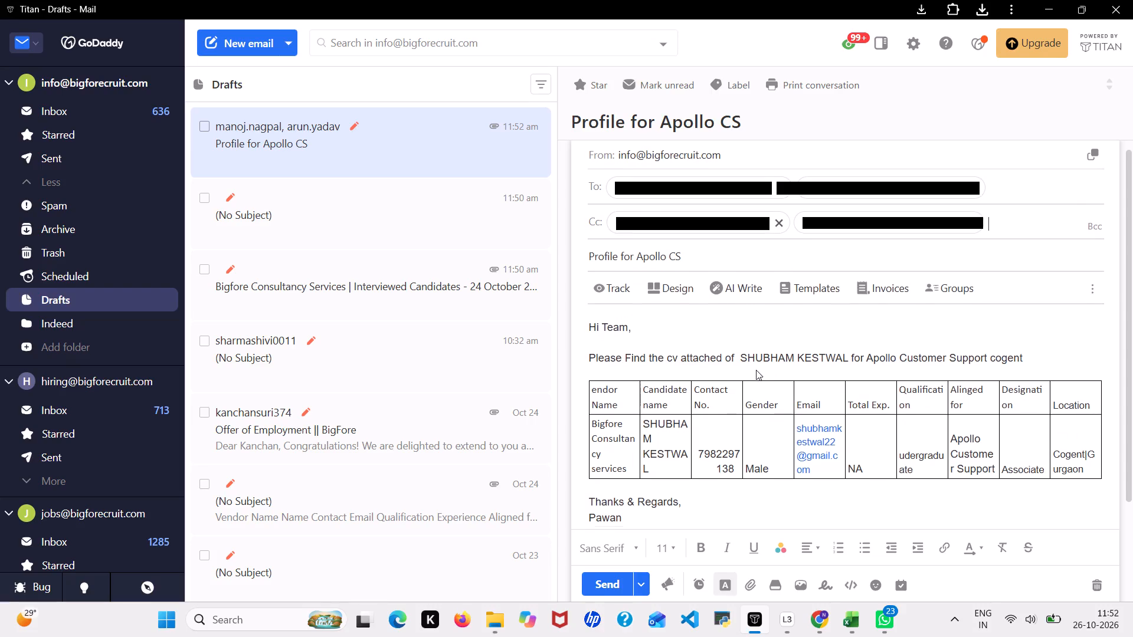
# Correct the first column header of the candidate table in the email body to read "Vendor Name".
pyautogui.scroll(-1, 756, 370)
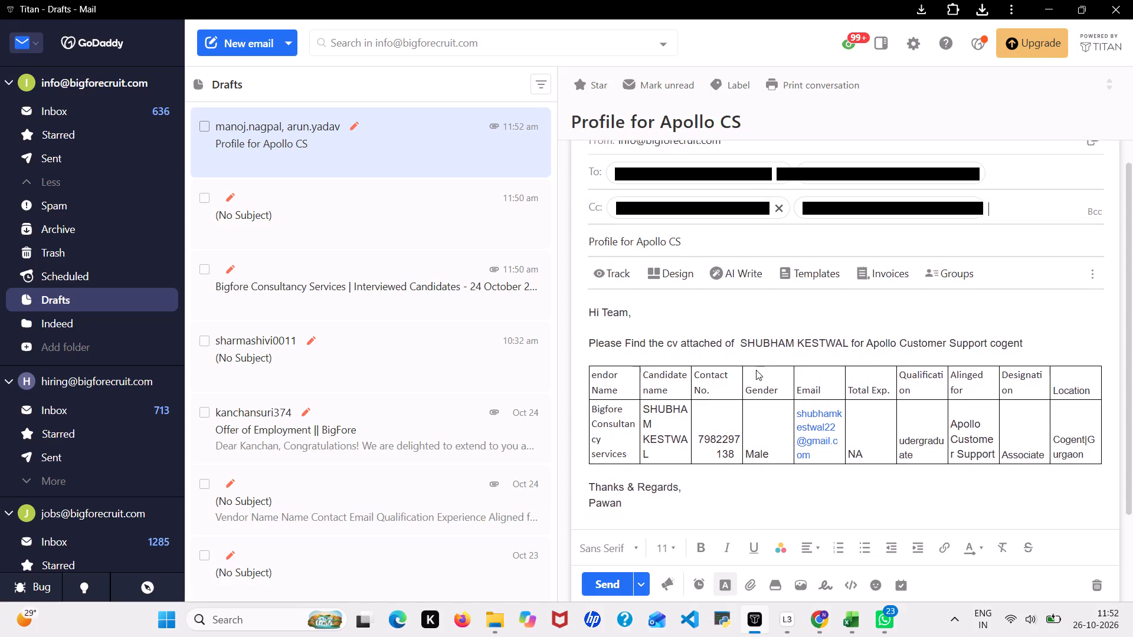
pyautogui.scroll(-1, 756, 370)
pyautogui.scroll(1, 756, 370)
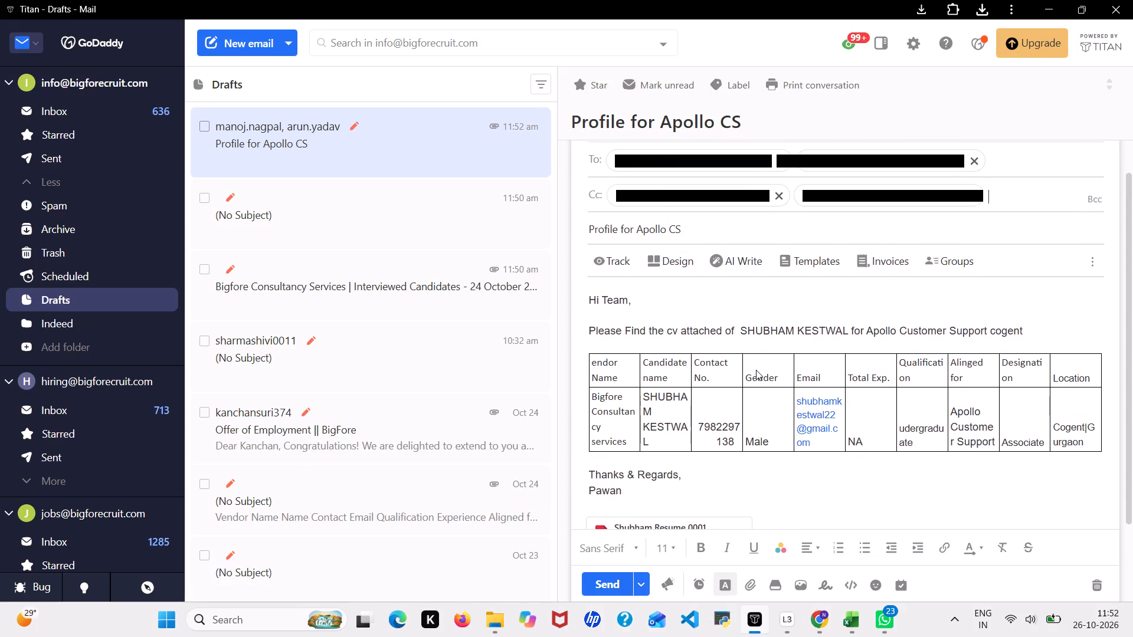
pyautogui.click(592, 366)
pyautogui.click(592, 364)
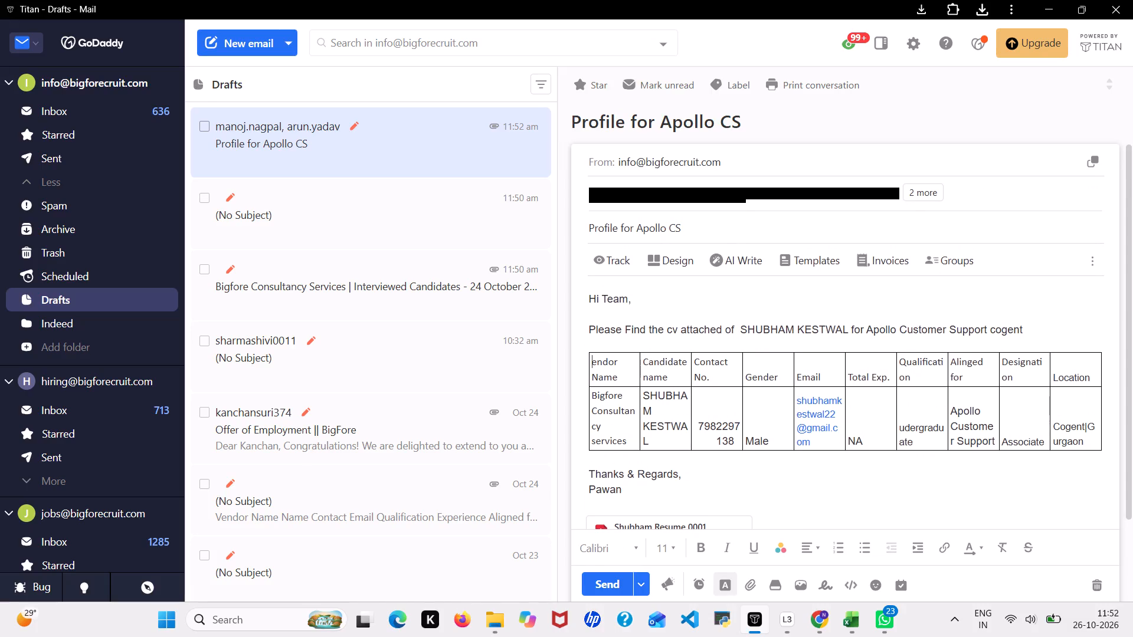
pyautogui.hotkey('shift', 'v')
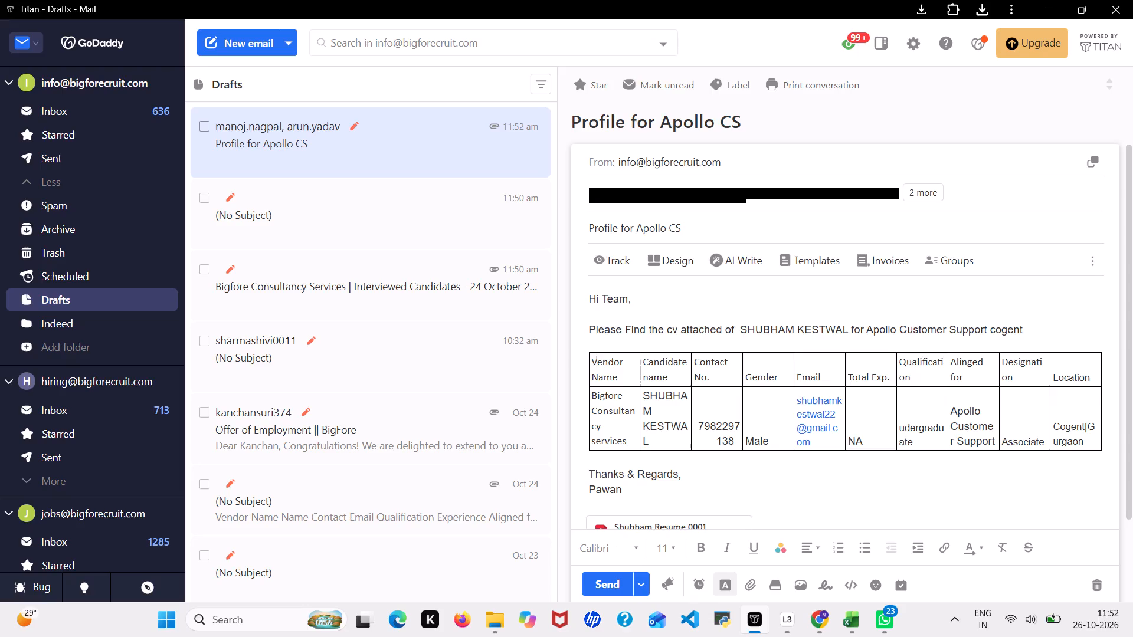
# Send the Profile for Apollo CS email.
pyautogui.scroll(1, 641, 411)
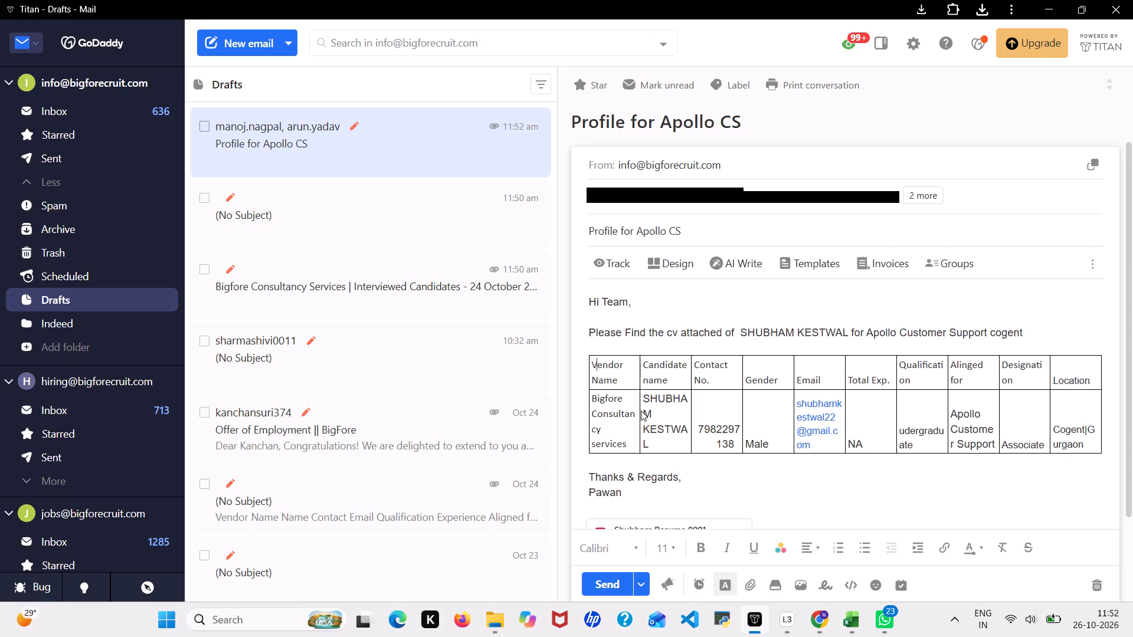
pyautogui.click(613, 587)
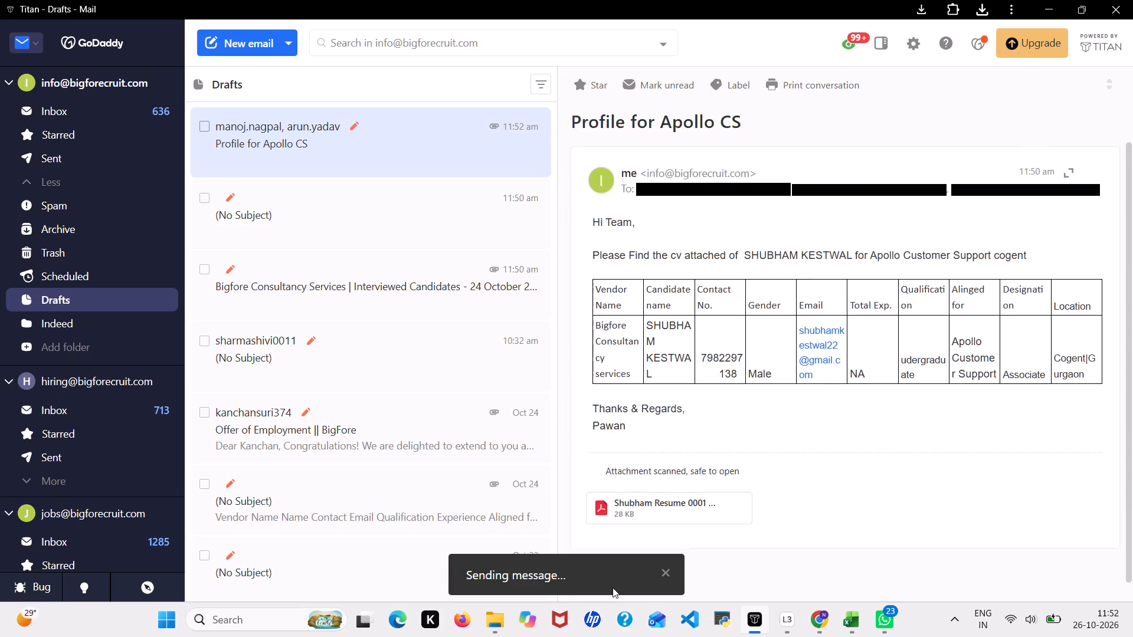
# Open the Sent folder of the info account.
pyautogui.click(77, 188)
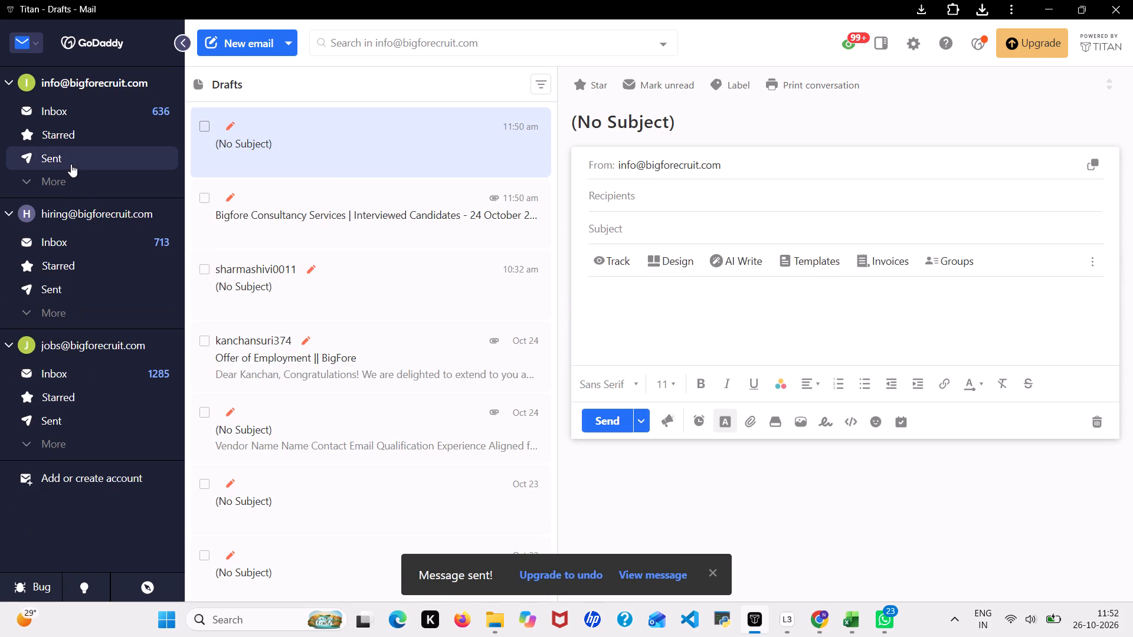
pyautogui.click(71, 162)
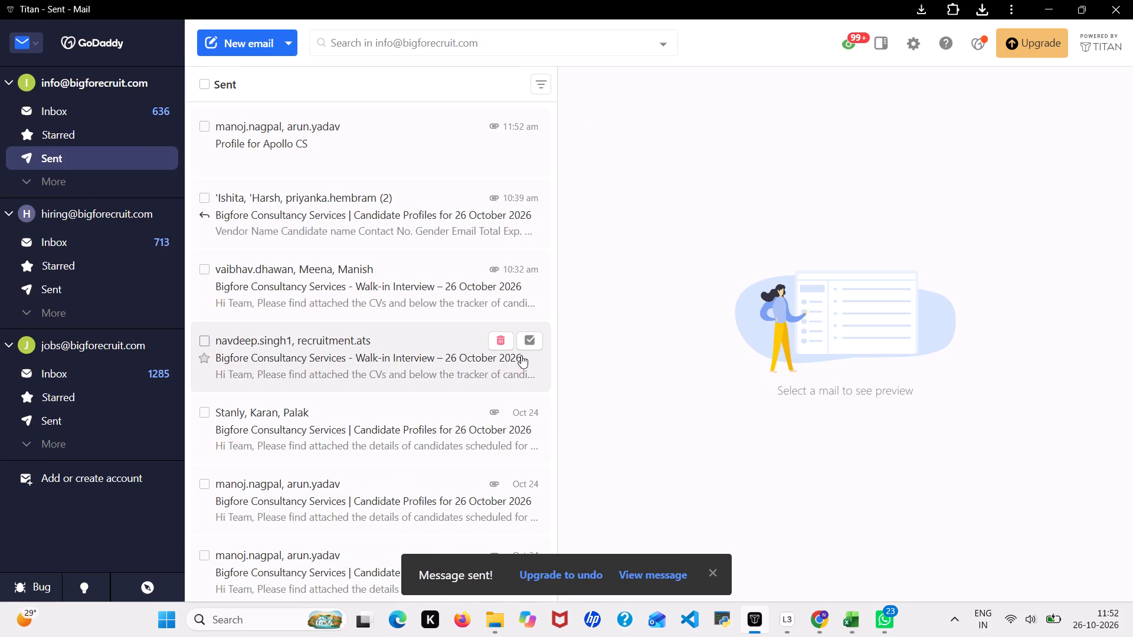
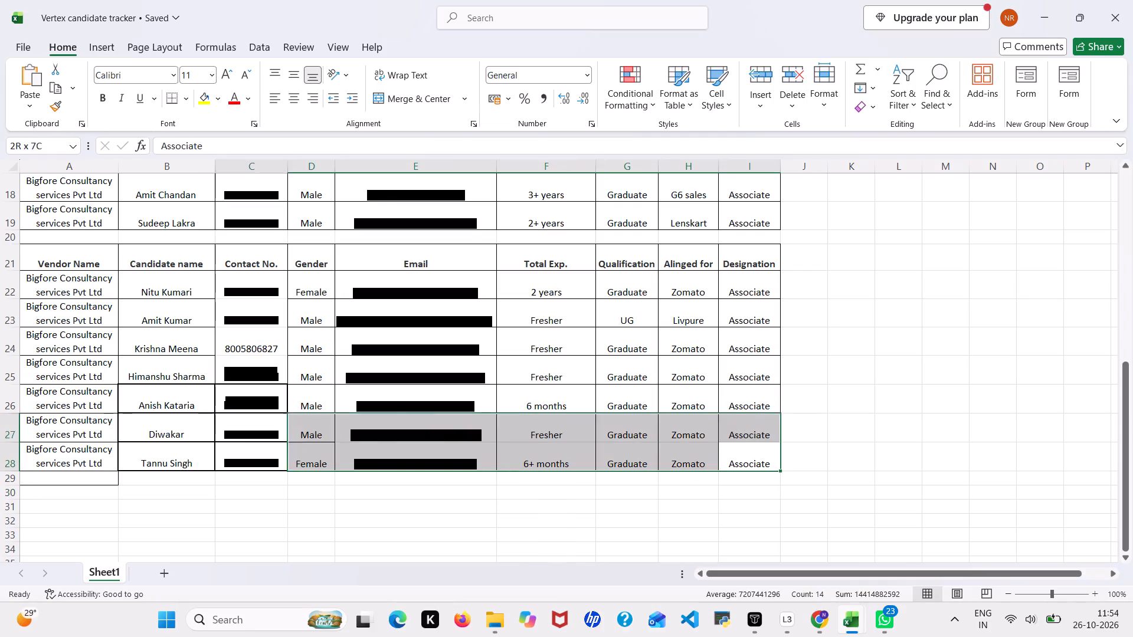
# Apply all borders to the lower candidate table, from the Vendor Name header row through row 28, columns A to I.
pyautogui.moveTo(283, 423); pyautogui.dragTo(96, 253)
pyautogui.click(183, 96)
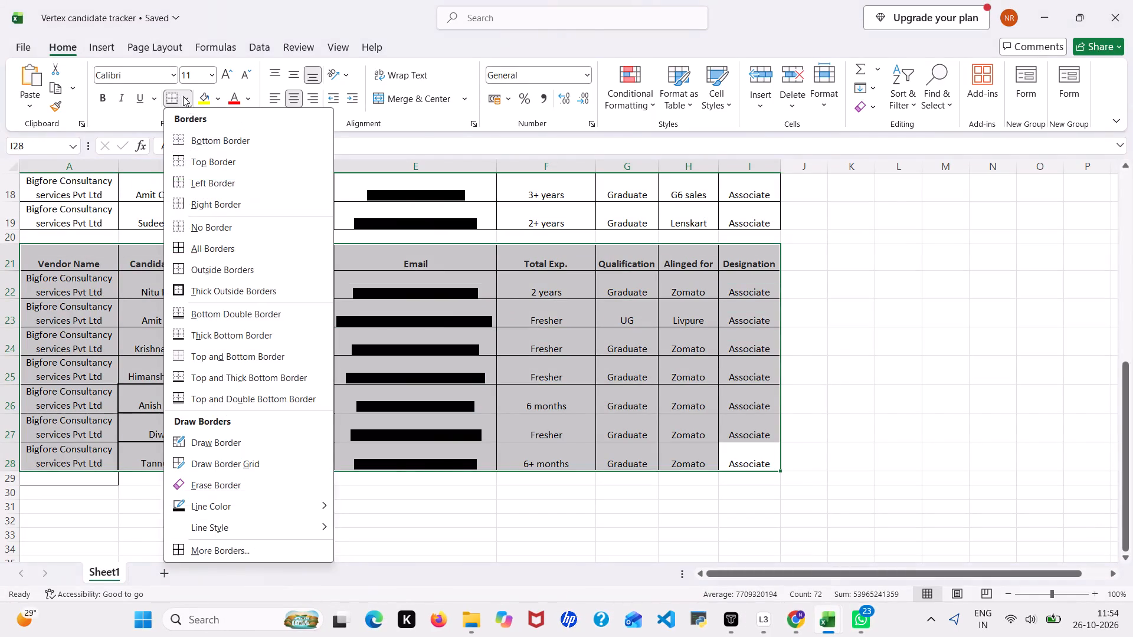
pyautogui.click(211, 248)
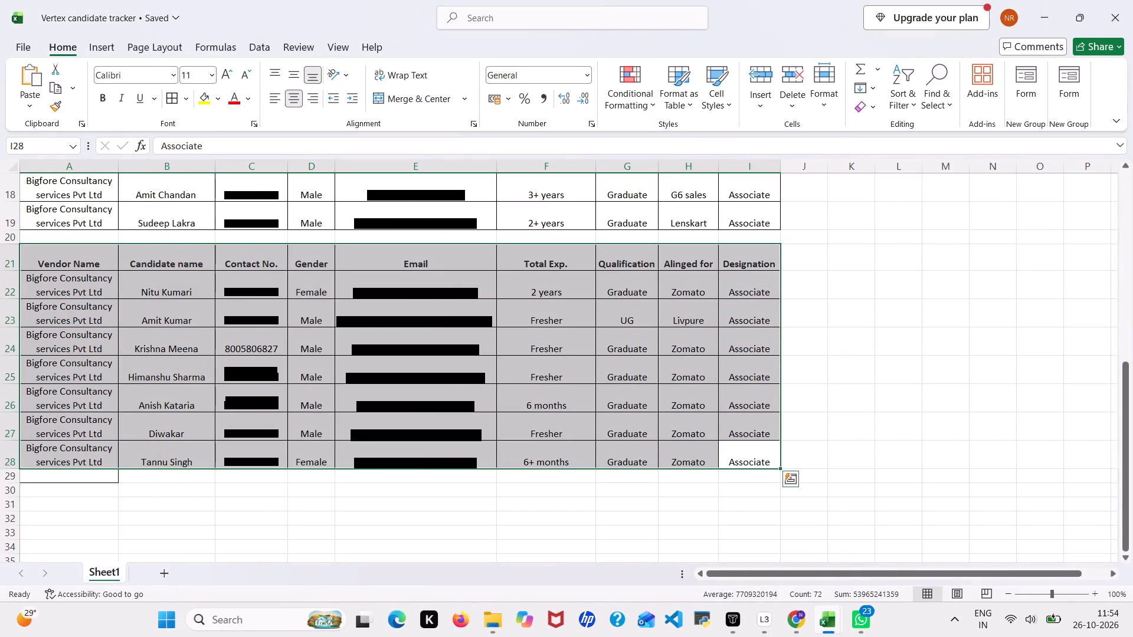
# Copy the bordered candidate table into the info account's draft "Interviewed Candidates - 24 October 2026" in Titan, below the "Kindly find attached CVs & below tracker" line.
pyautogui.hotkey('ctrl', 'c')
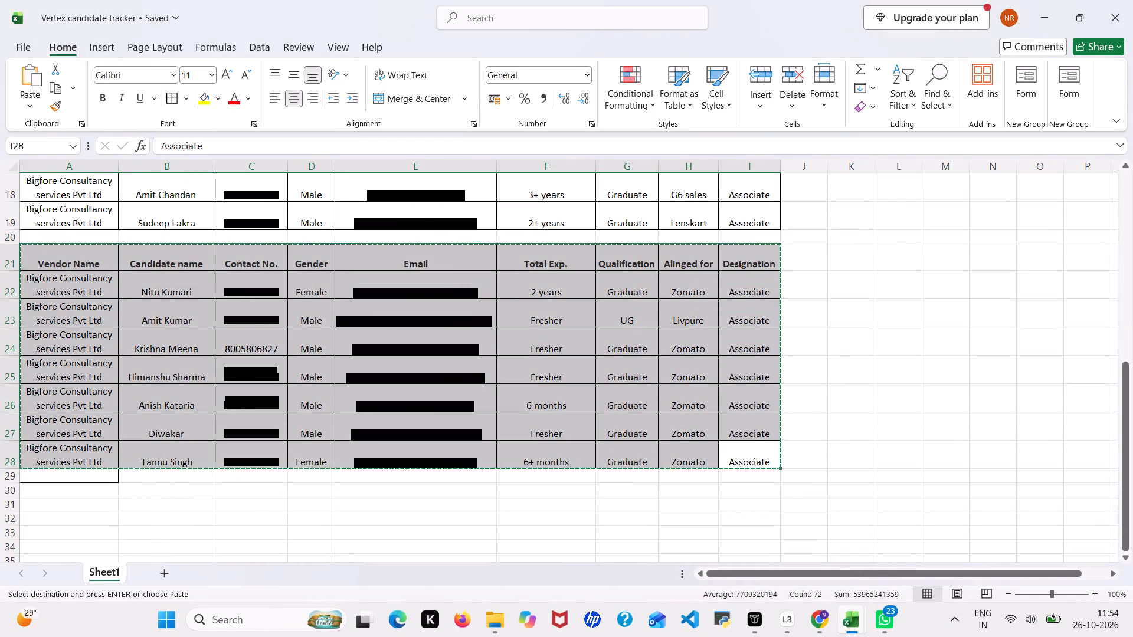
pyautogui.click(758, 622)
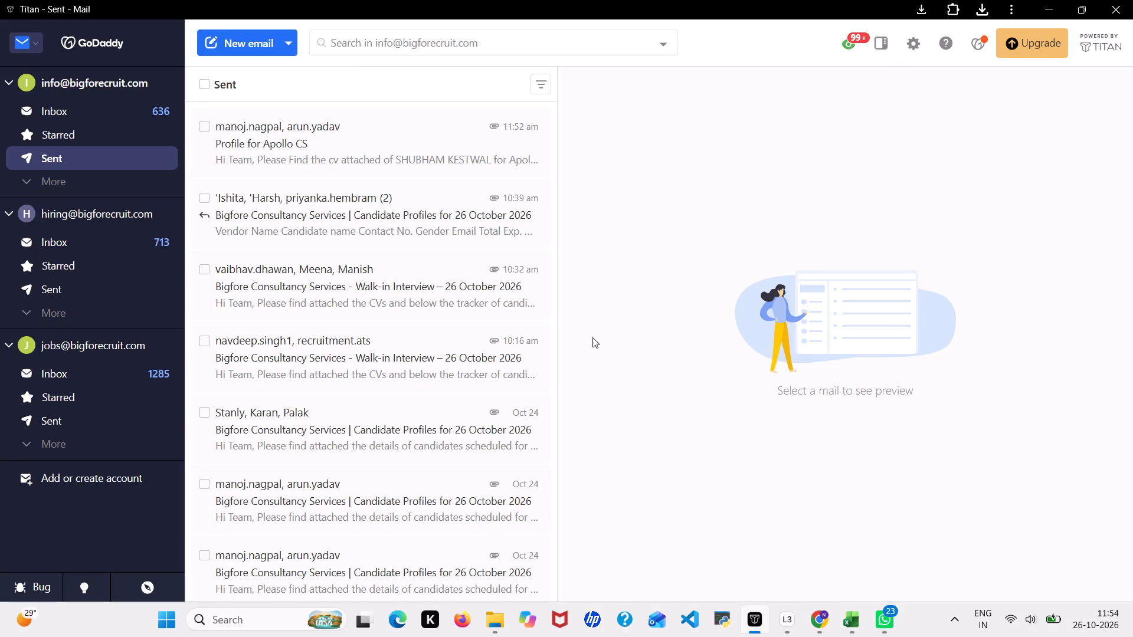
pyautogui.click(94, 188)
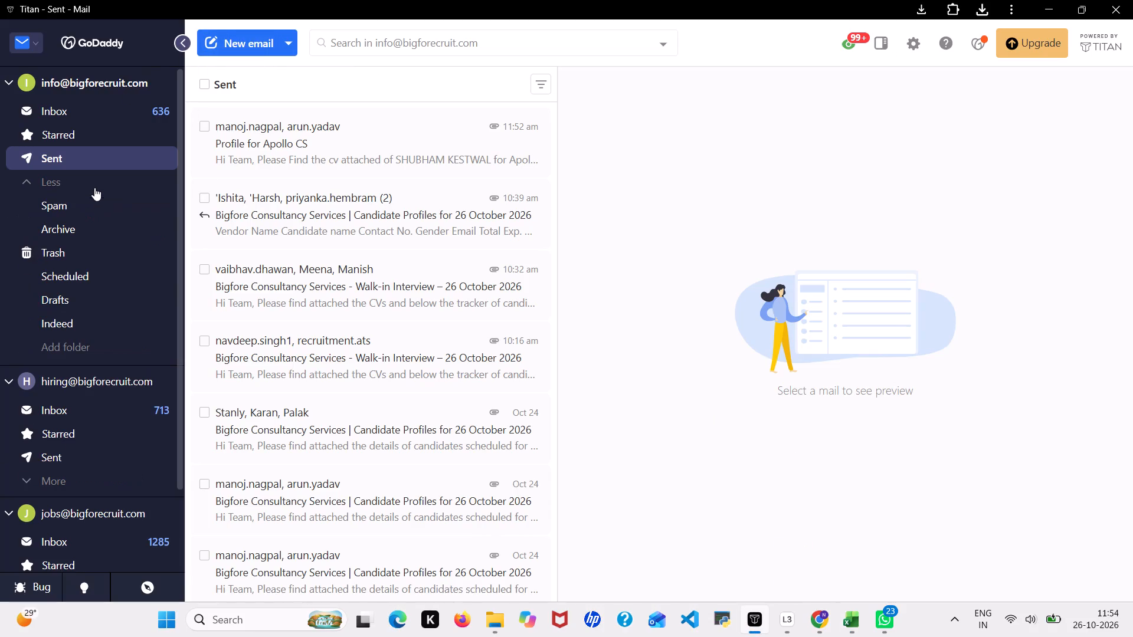
pyautogui.click(61, 295)
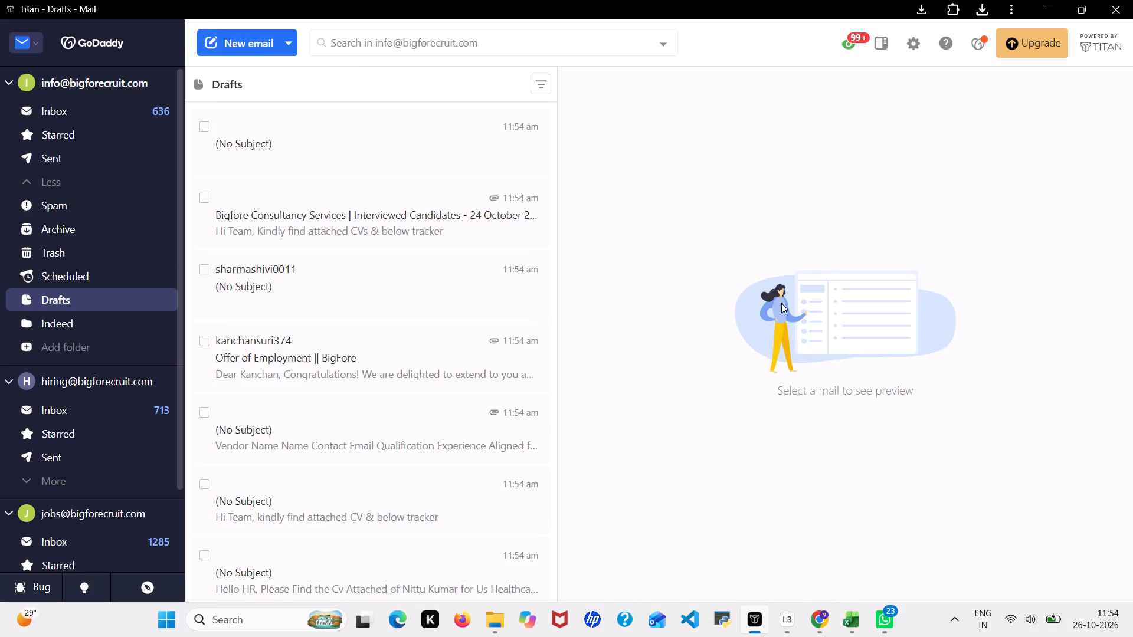
pyautogui.click(385, 214)
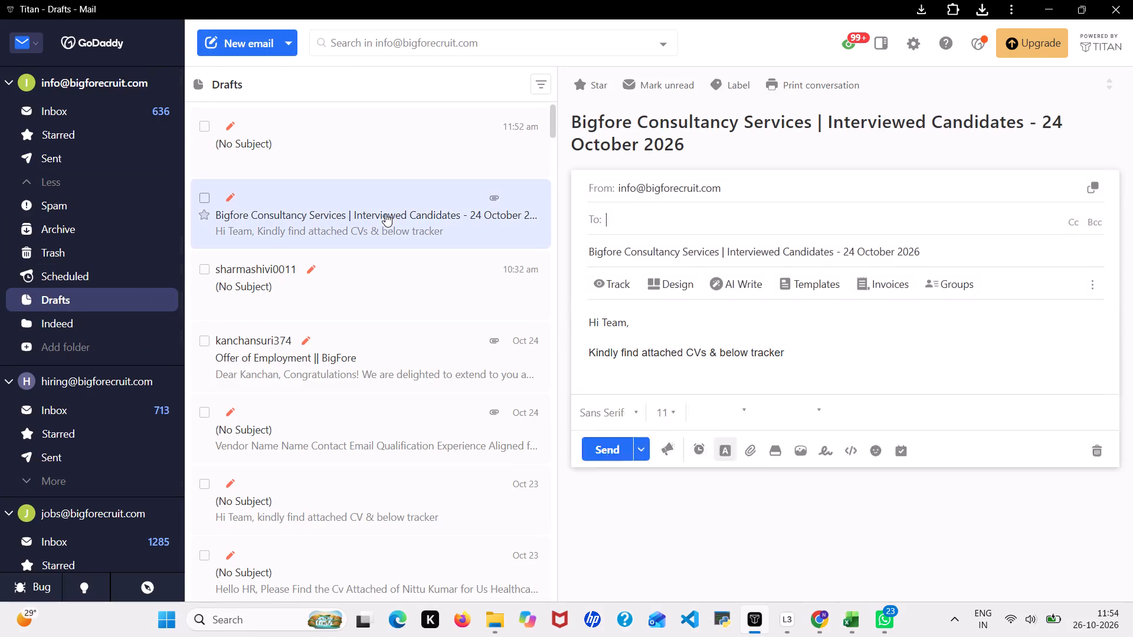
pyautogui.click(795, 354)
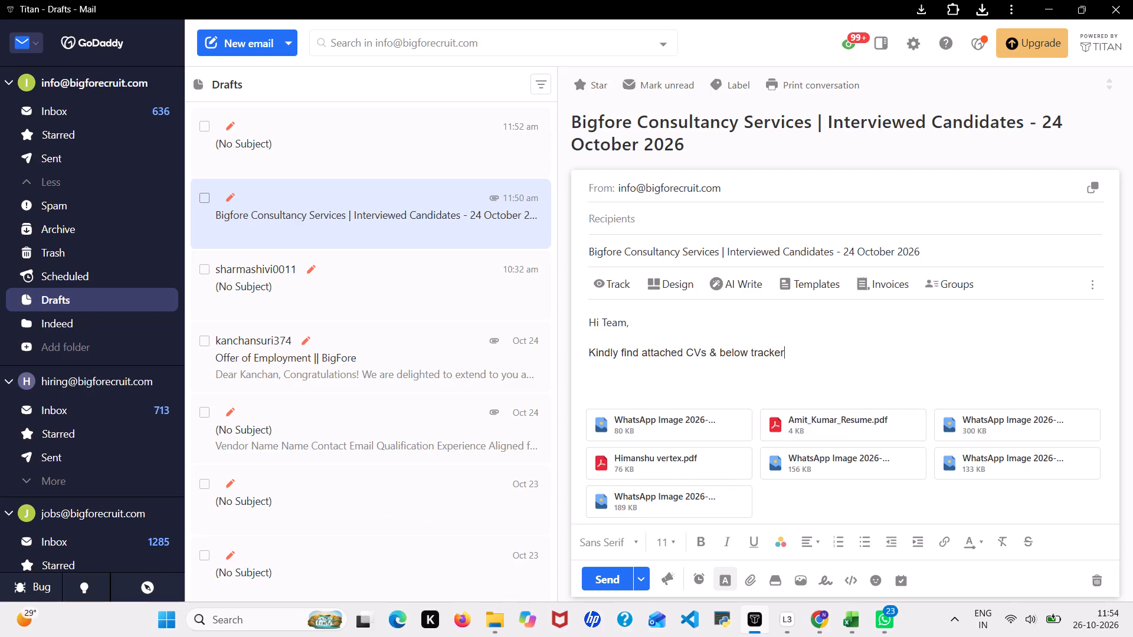
pyautogui.press('Return')
pyautogui.press('Return')
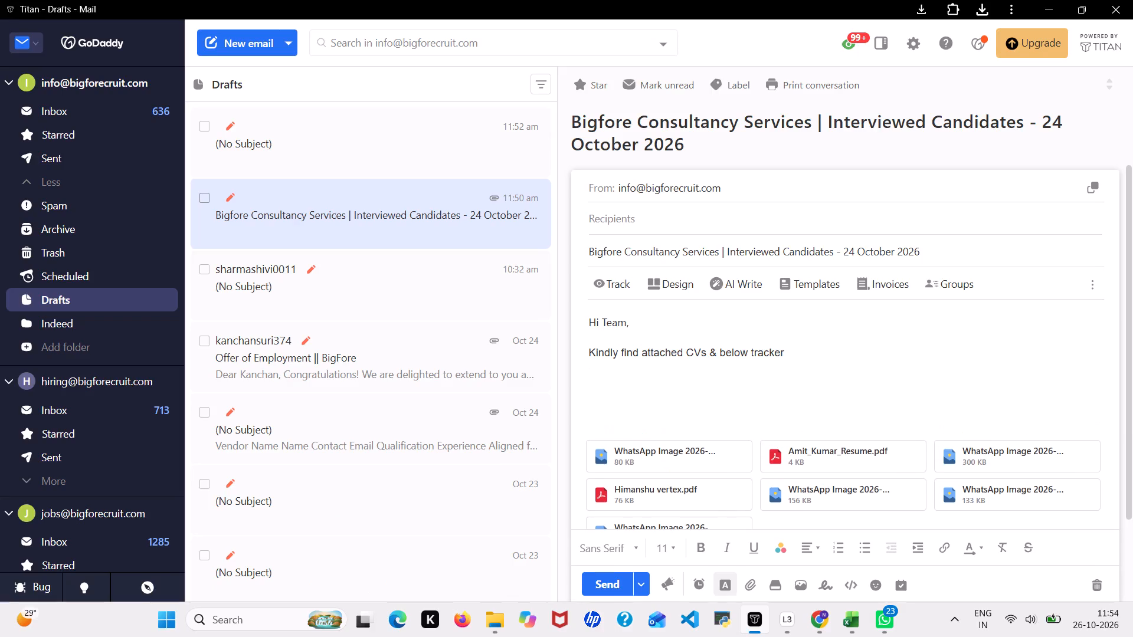
pyautogui.hotkey('ctrl', 'v')
# Add the sign-off "Thanks & Regards," with "Pawan" on the following line beneath the pasted candidate table.
pyautogui.scroll(-1, 738, 415)
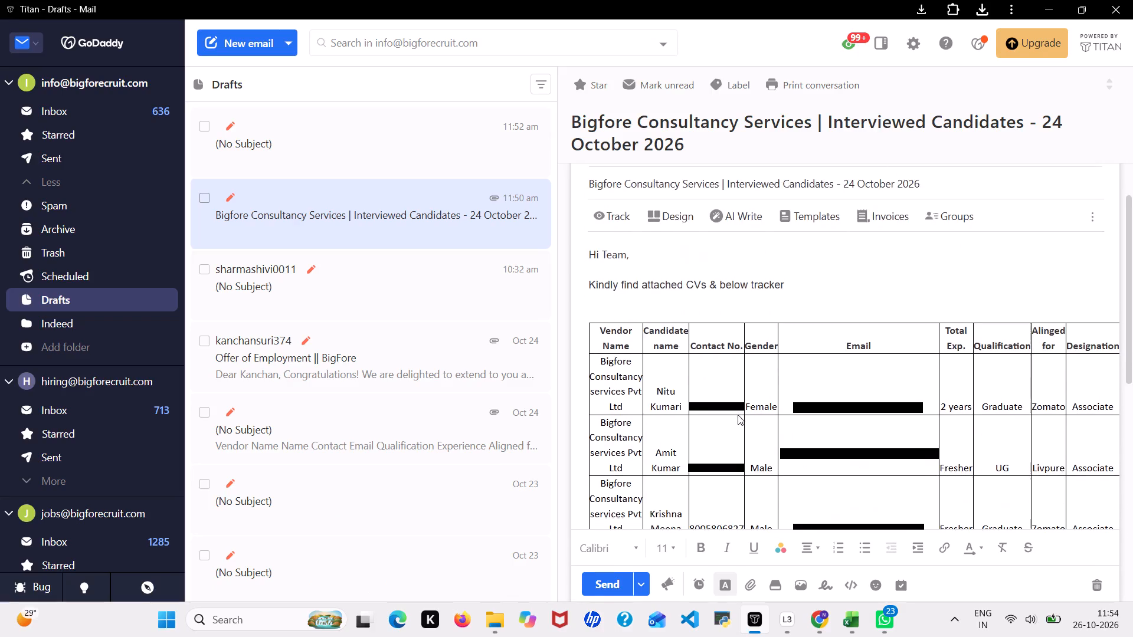
pyautogui.scroll(-5, 738, 415)
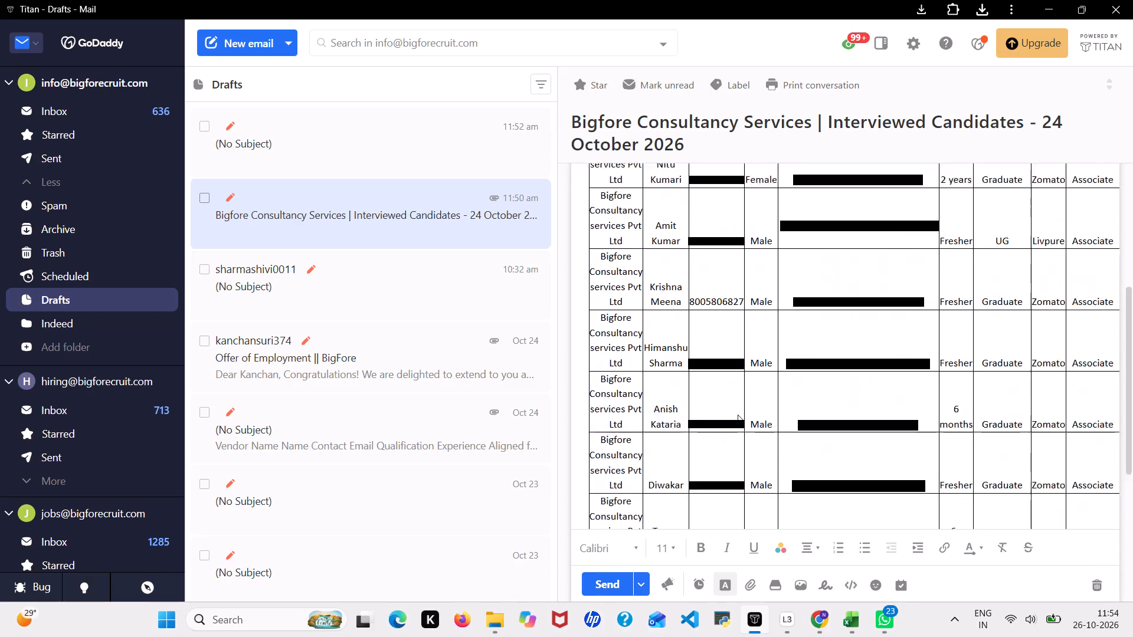
pyautogui.scroll(-1, 738, 415)
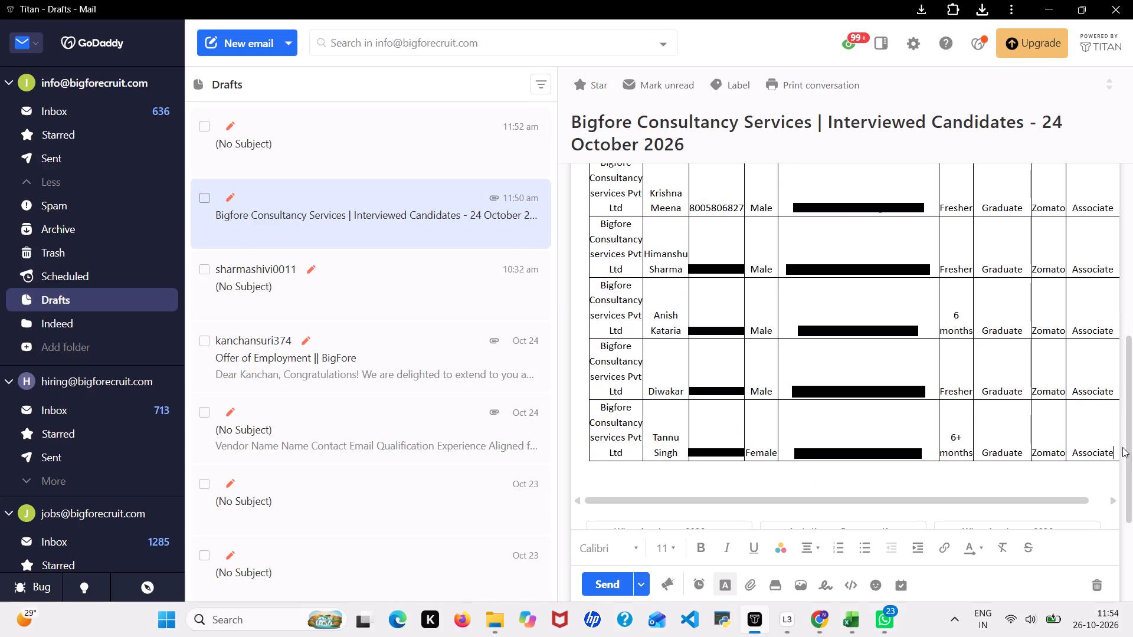
pyautogui.hscroll(-1, 1090, 447)
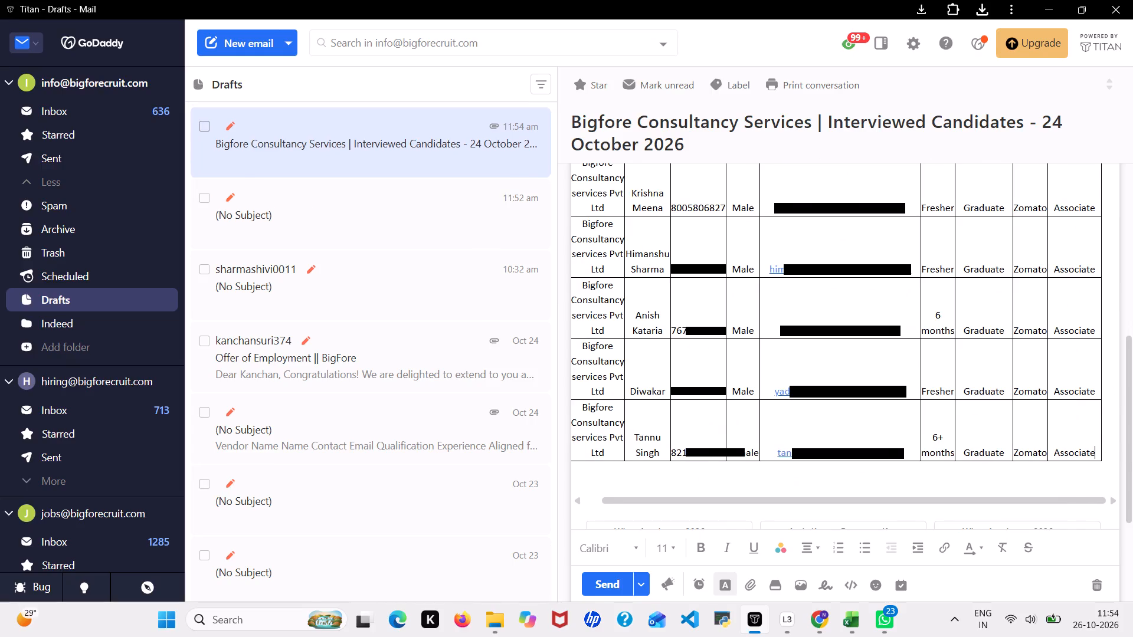
pyautogui.click(1105, 456)
pyautogui.press('Return')
pyautogui.press('Return')
pyautogui.hscroll(5, 1105, 456)
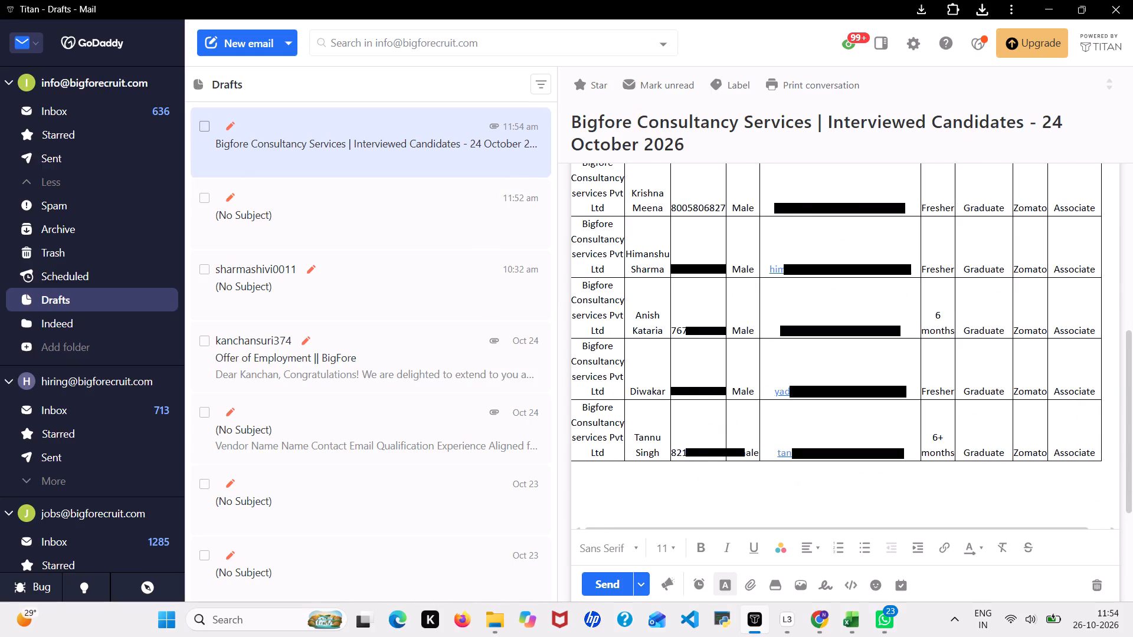
pyautogui.write('Thanks')
pyautogui.press('space')
pyautogui.write('%')
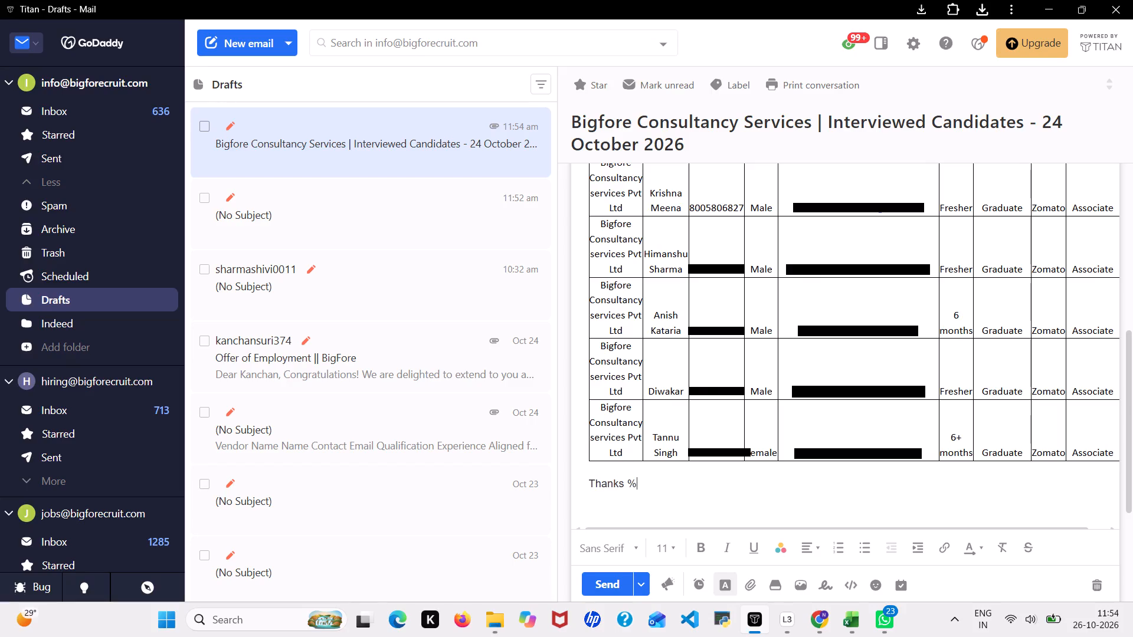
pyautogui.press('space')
pyautogui.press('BackSpace')
pyautogui.press('BackSpace')
pyautogui.write('& Regards,')
pyautogui.press('Return')
pyautogui.write('Pawan')
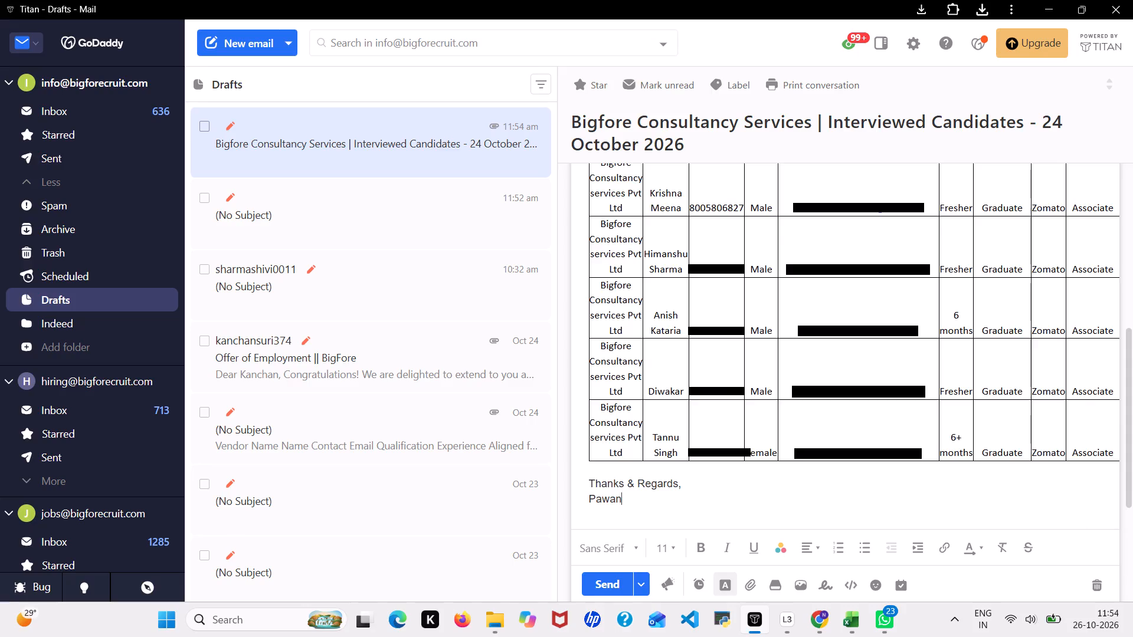
# Add saved contacts to the draft's To recipients, found by searching "vai", "ta" (the Vertex TA address), "tar" and "mee".
pyautogui.scroll(6, 1105, 456)
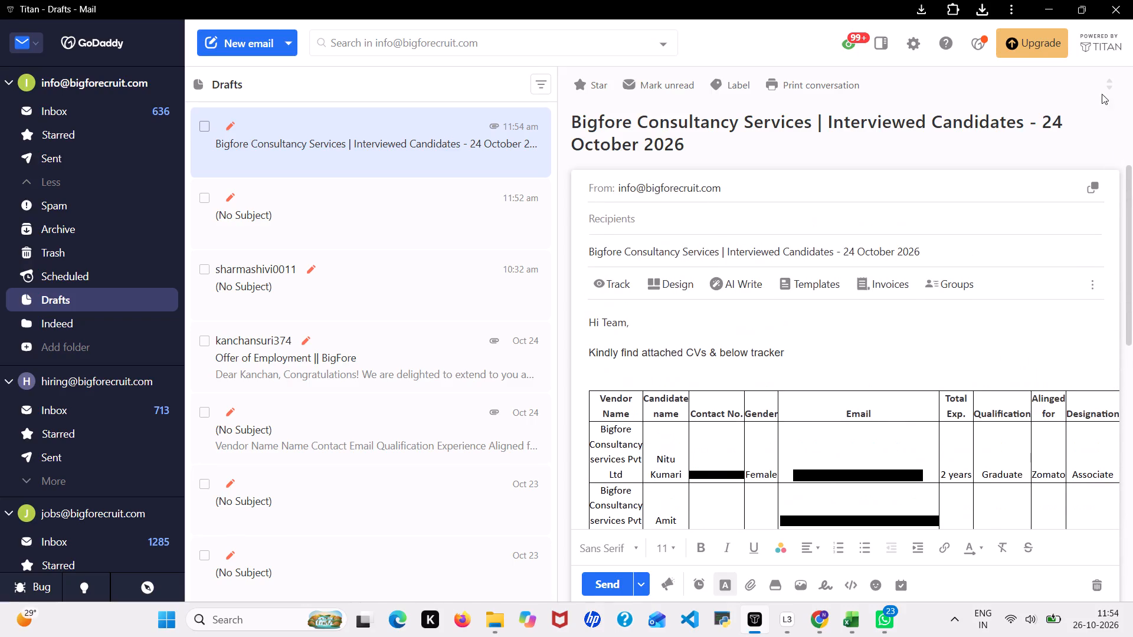
pyautogui.click(830, 214)
pyautogui.write('vai')
pyautogui.click(805, 245)
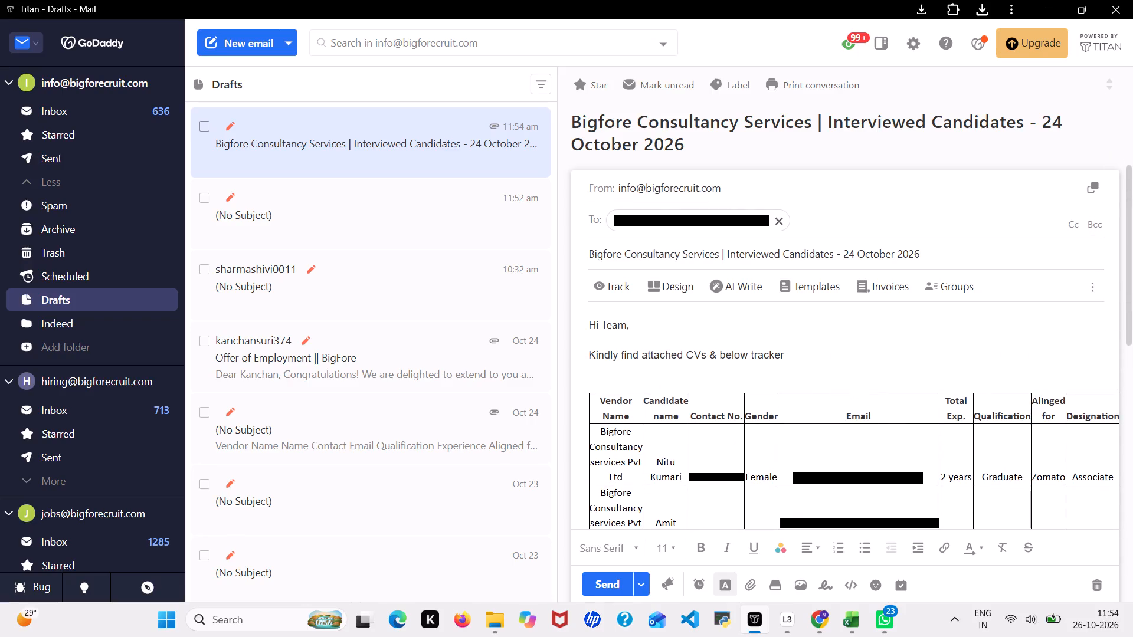
pyautogui.write('ta')
pyautogui.click(800, 247)
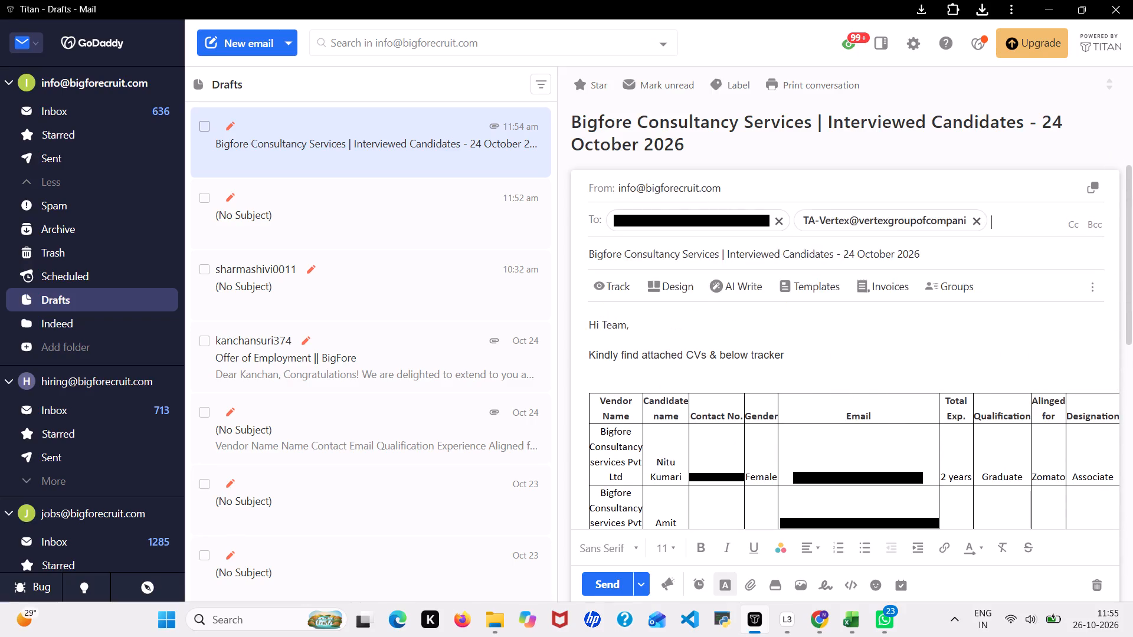
pyautogui.write('tar')
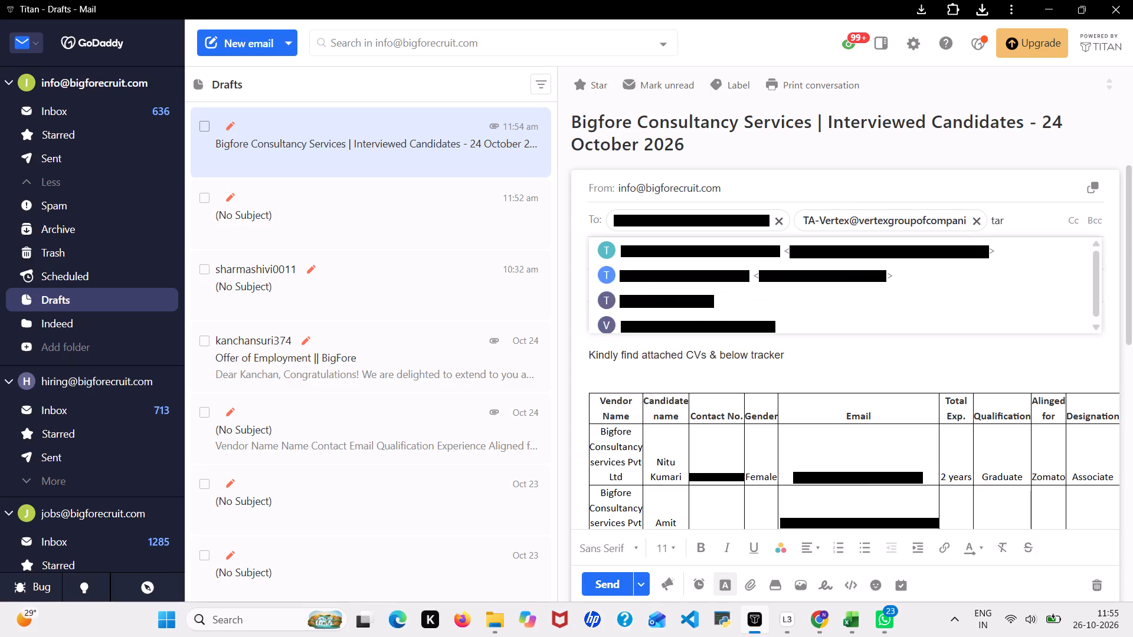
pyautogui.click(855, 257)
pyautogui.write('mee')
pyautogui.click(826, 275)
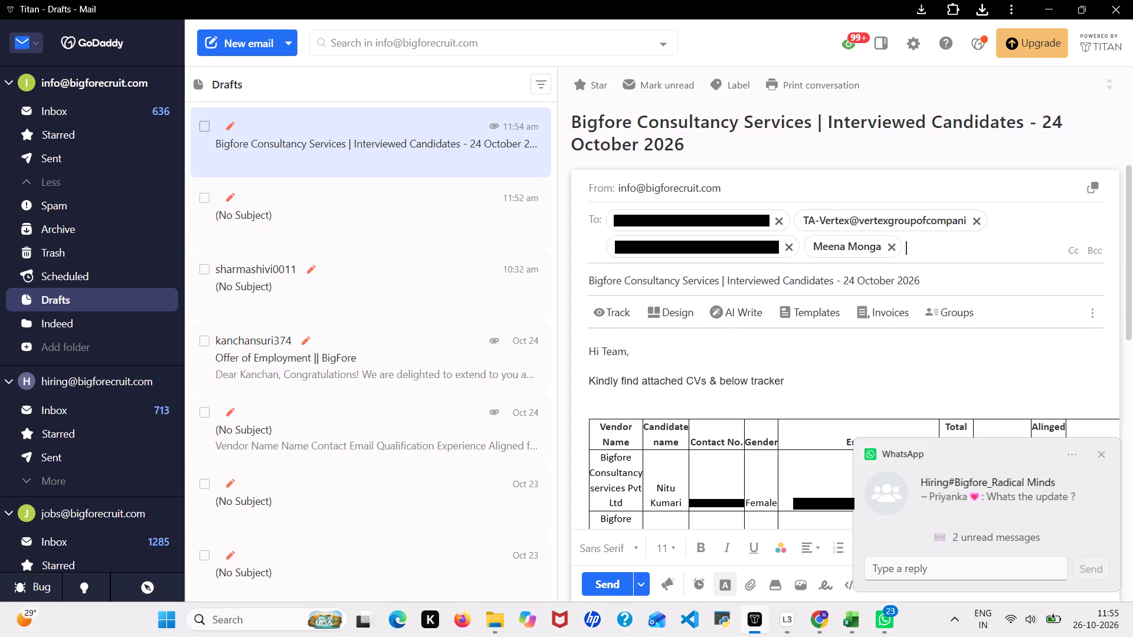
# Add the saved contact Manish to the draft's To recipients, found by searching "ma".
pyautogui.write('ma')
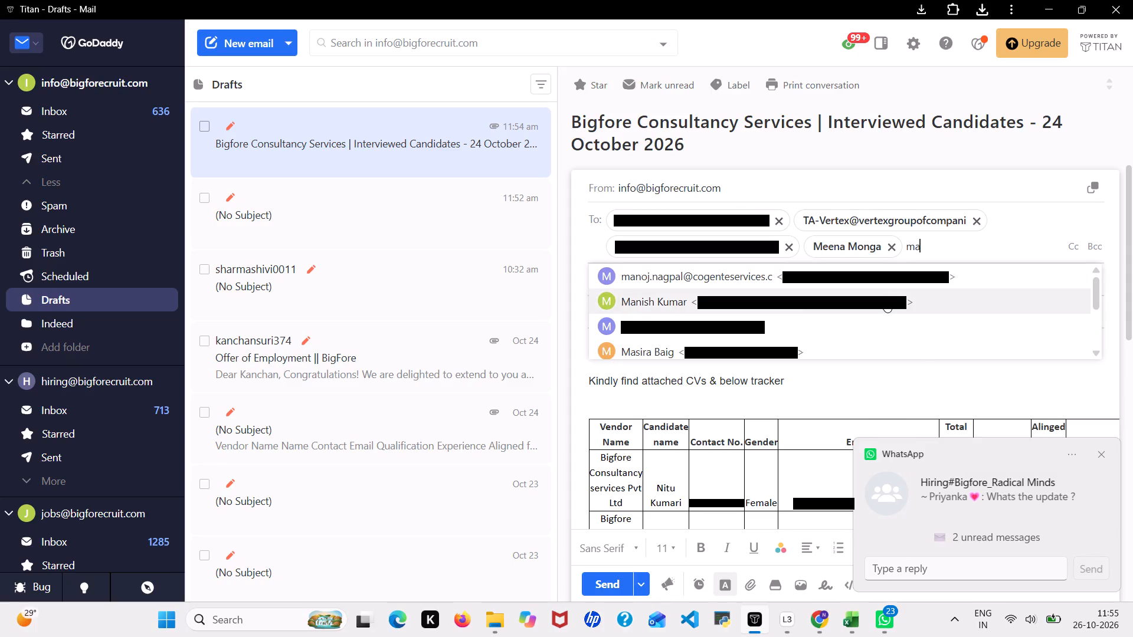
pyautogui.click(885, 299)
# Review the interviewed-candidates draft from recipients to attachments, checking the candidate table, the sign-off and the attached CV files.
pyautogui.scroll(-1, 838, 394)
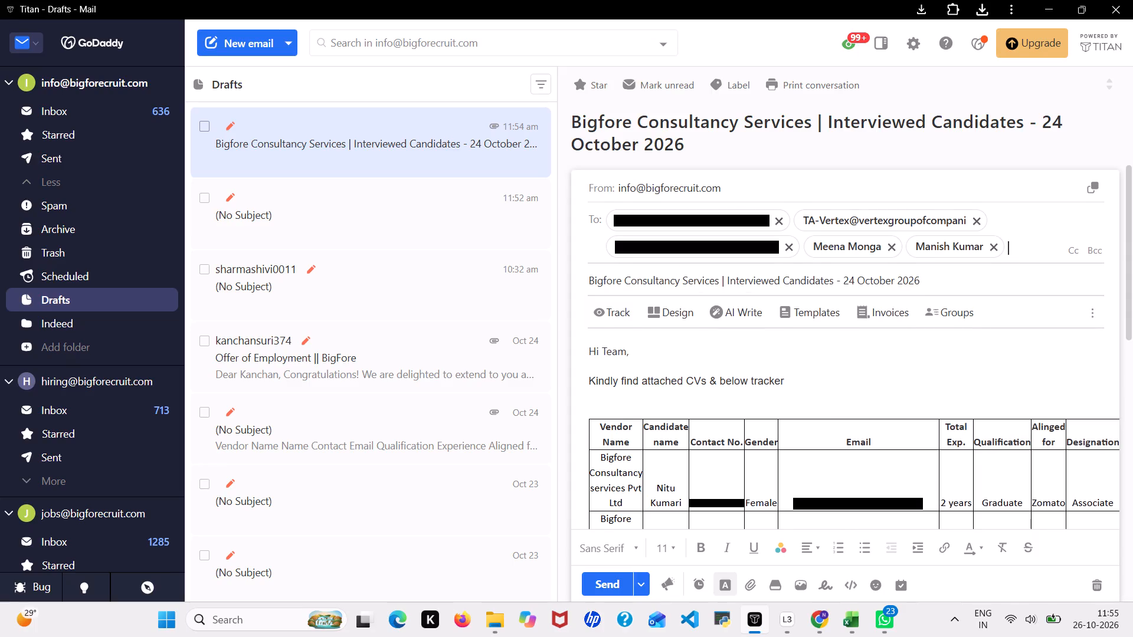
pyautogui.scroll(-3, 838, 394)
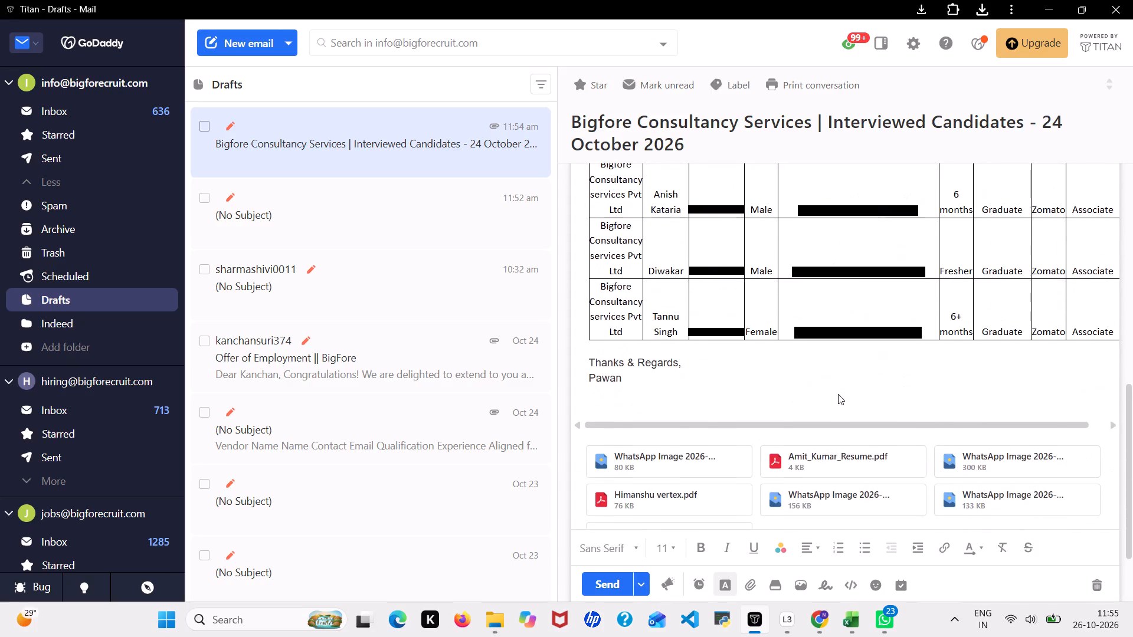
pyautogui.scroll(-1, 838, 394)
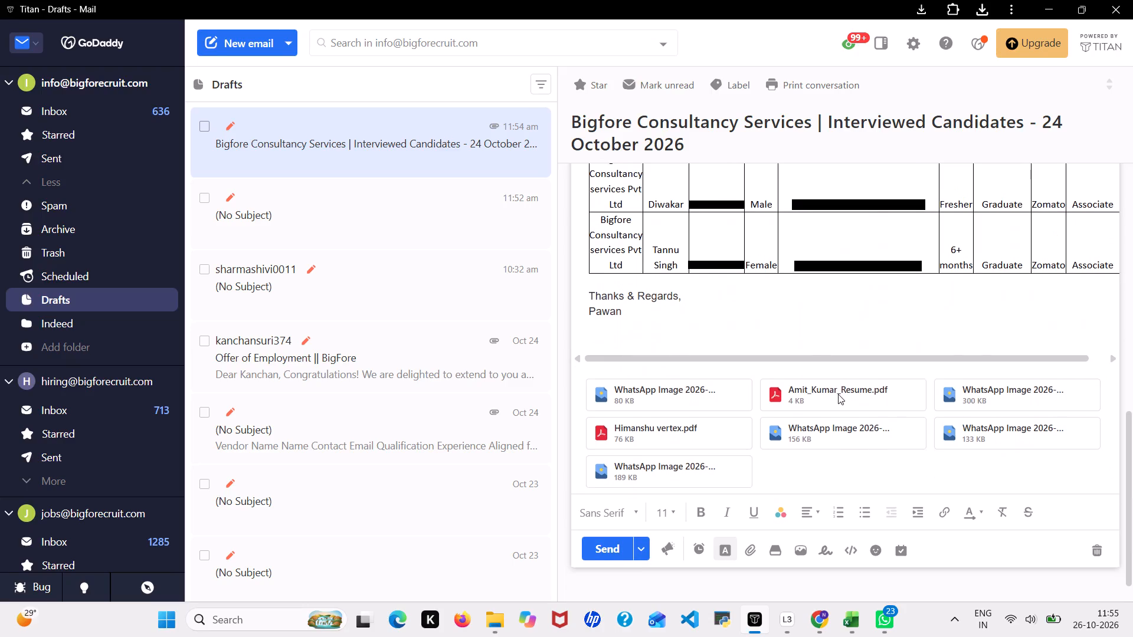
pyautogui.scroll(4, 838, 394)
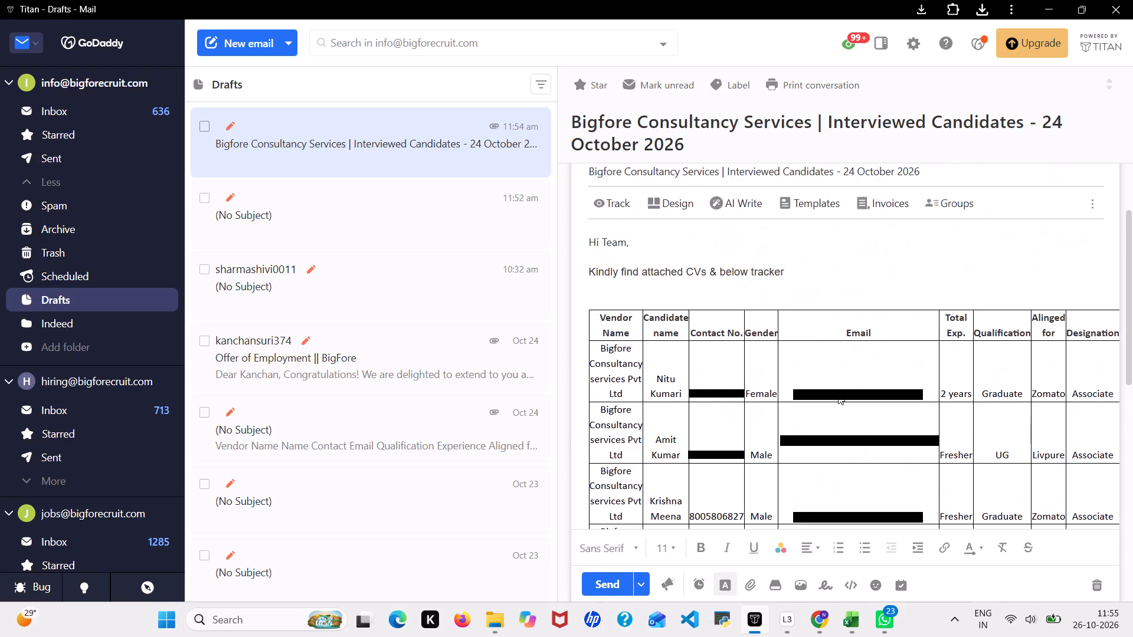
pyautogui.scroll(-2, 838, 394)
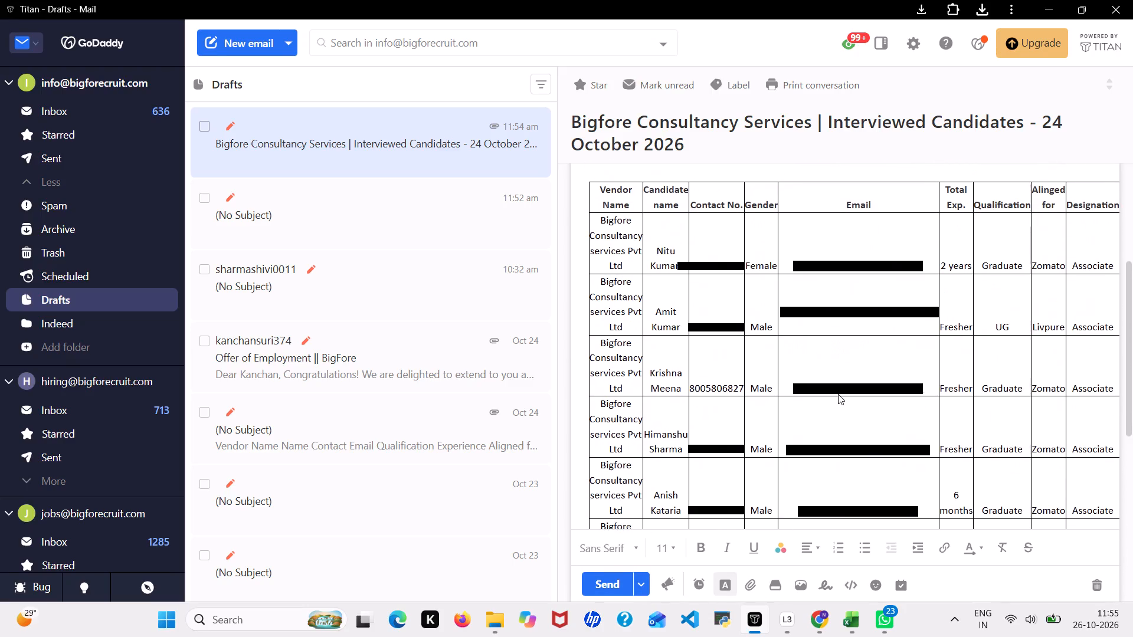
pyautogui.scroll(1, 838, 394)
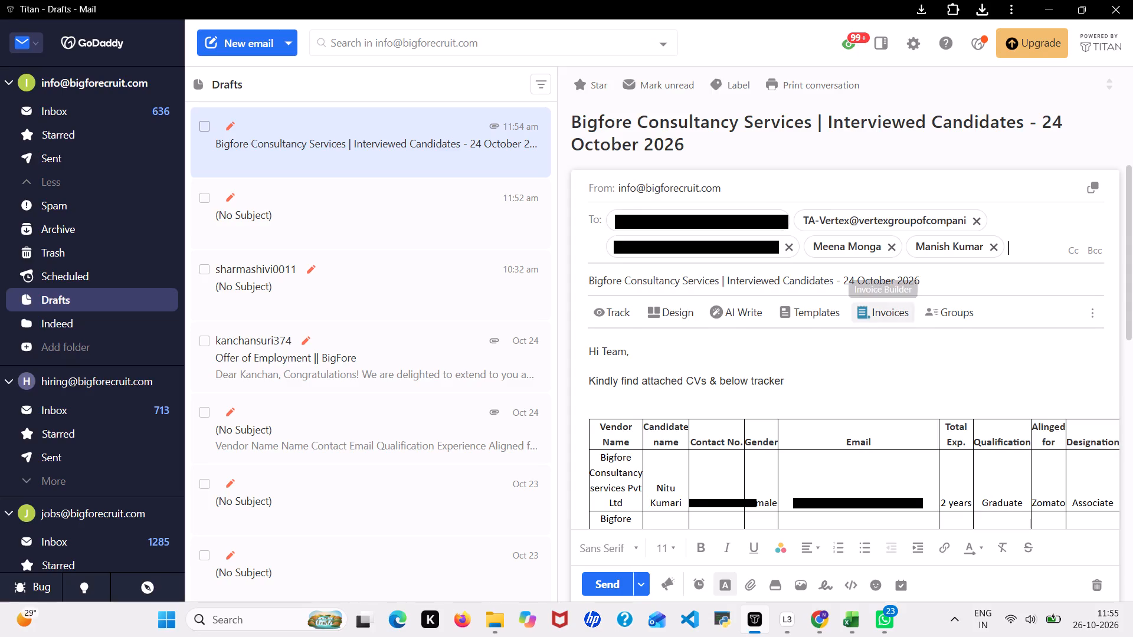
# Check the end of the message and send the Interviewed Candidates - 24 October 2026 email.
pyautogui.scroll(-4, 866, 375)
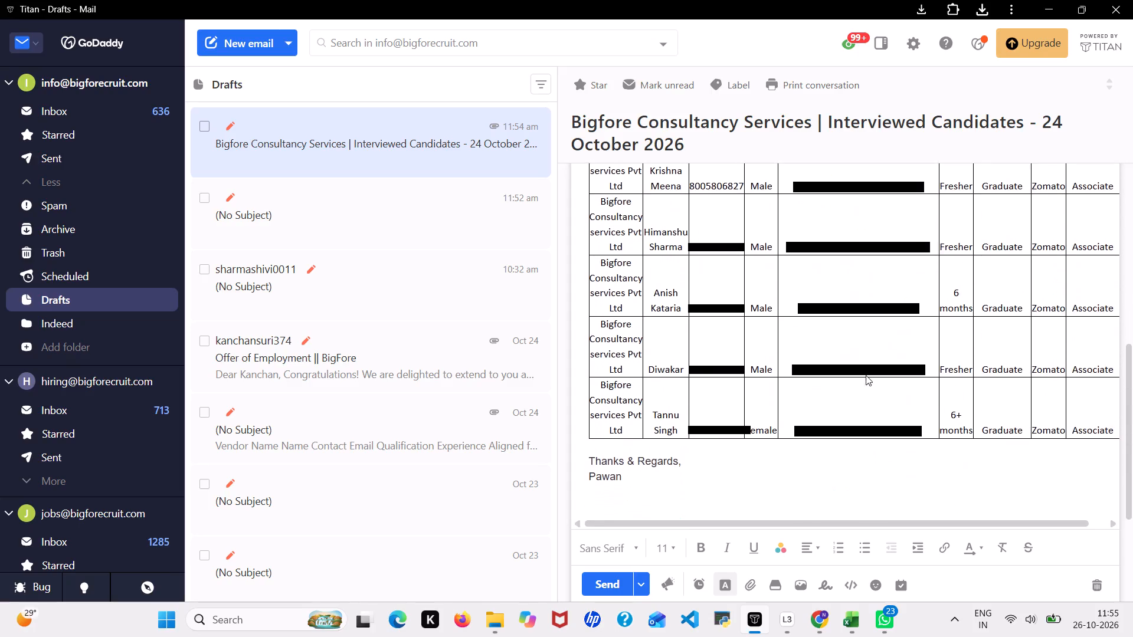
pyautogui.scroll(-1, 866, 375)
pyautogui.click(610, 587)
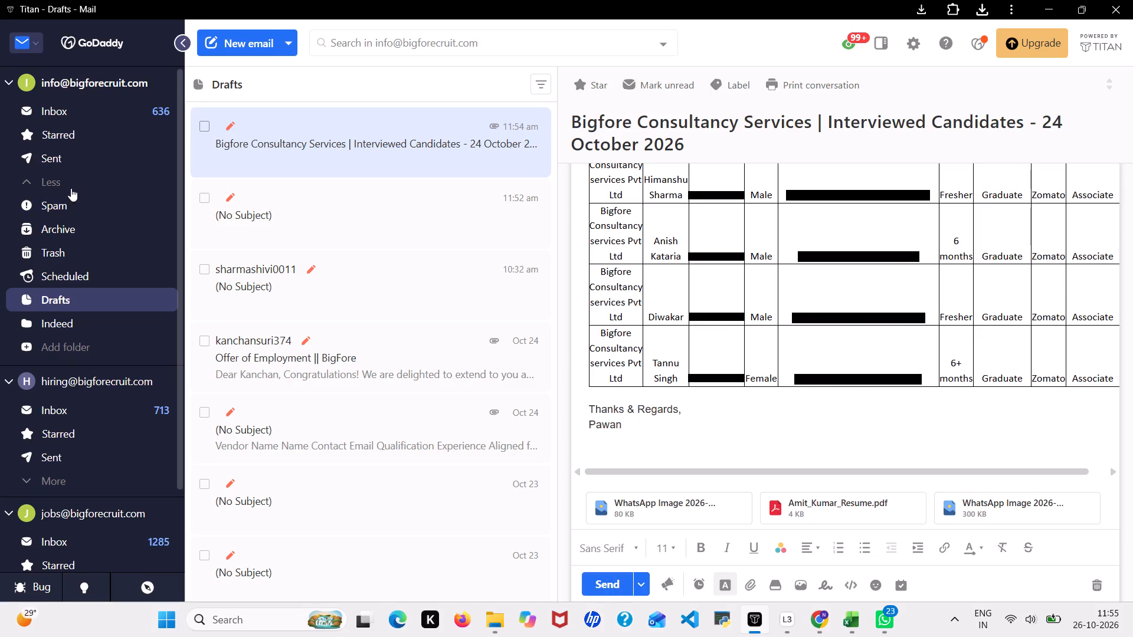
pyautogui.scroll(1, 669, 369)
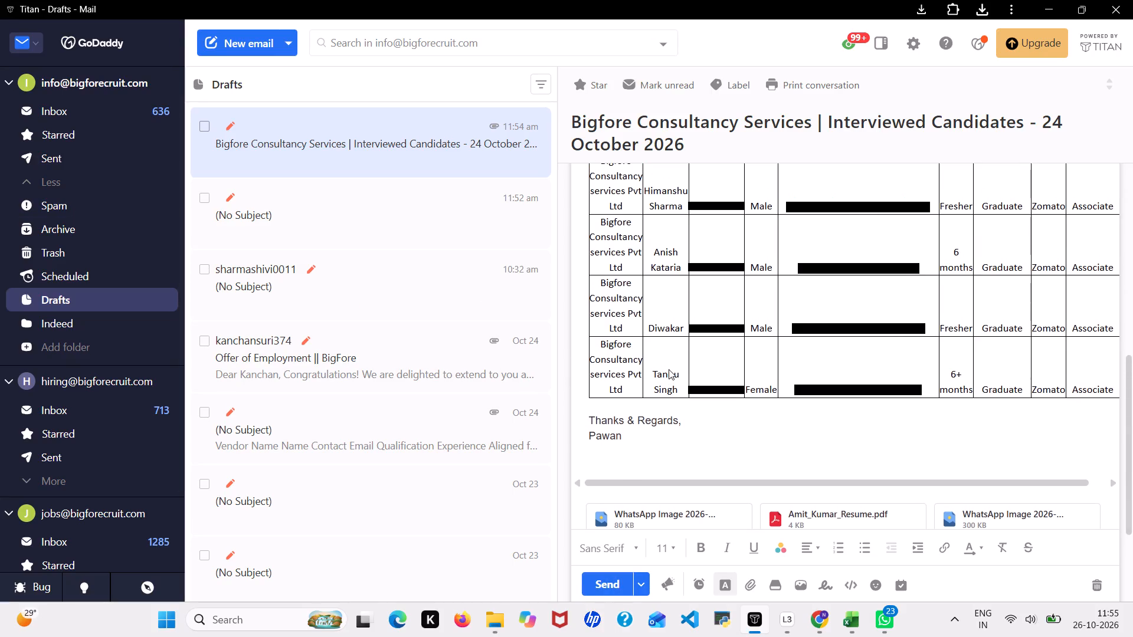
pyautogui.click(601, 582)
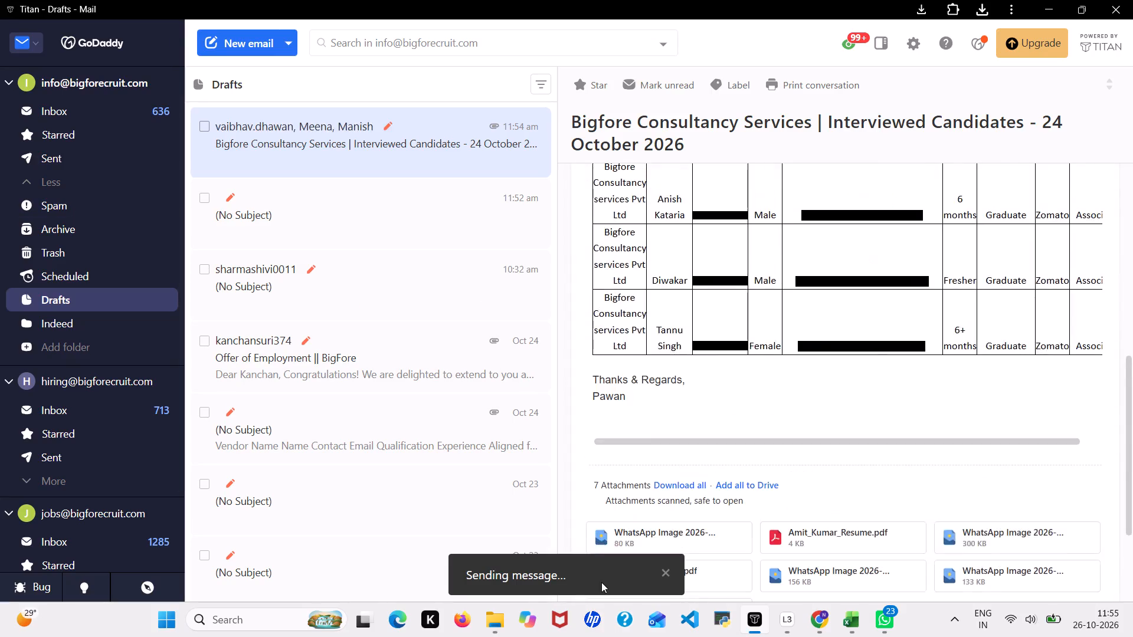
# Open the Interviewed Candidates - 24 October 2026 email in the info account's Sent folder.
pyautogui.click(77, 187)
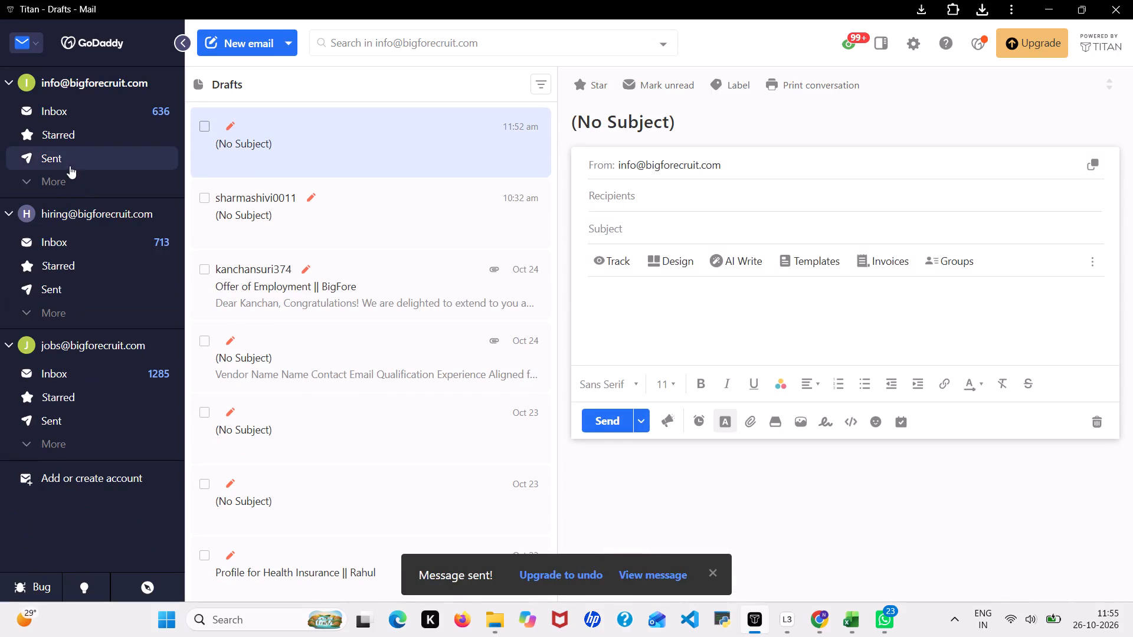
pyautogui.click(70, 166)
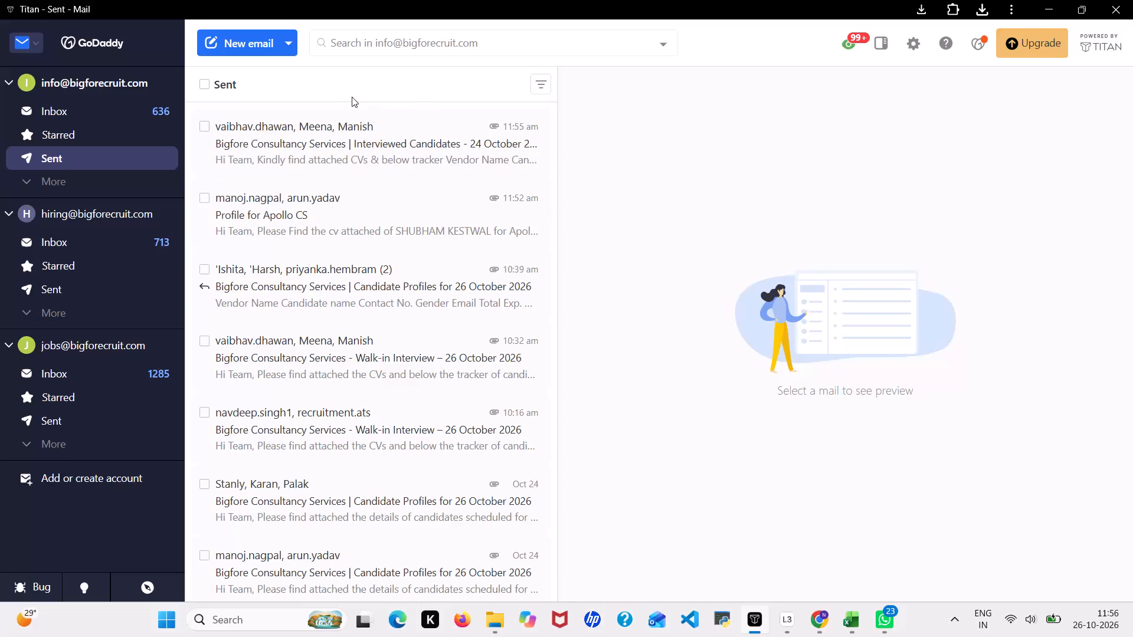
pyautogui.click(347, 130)
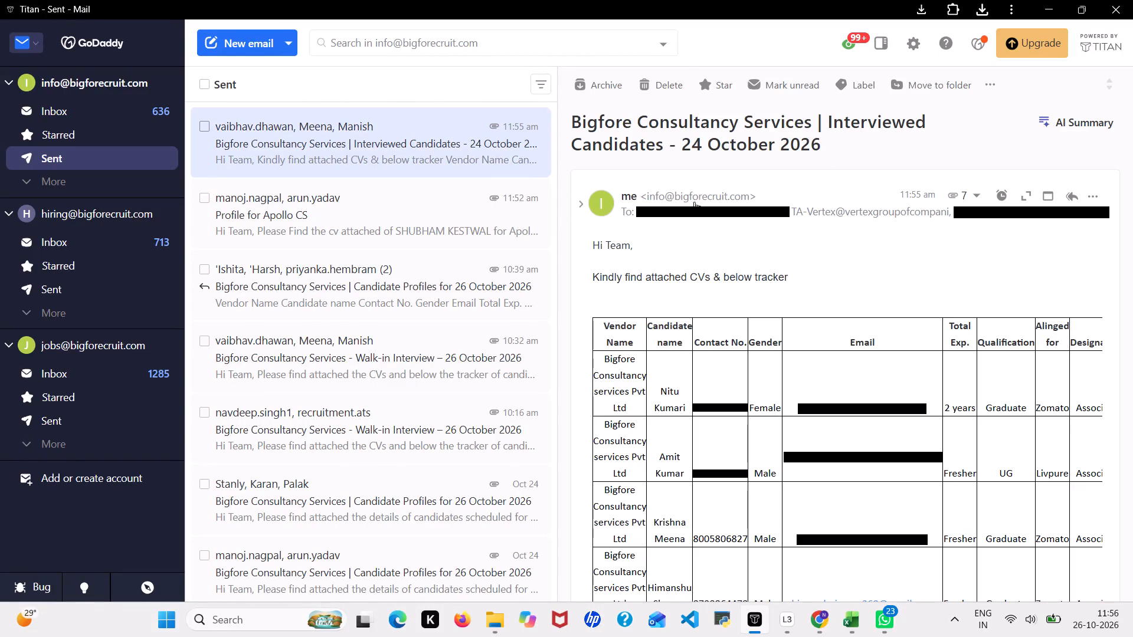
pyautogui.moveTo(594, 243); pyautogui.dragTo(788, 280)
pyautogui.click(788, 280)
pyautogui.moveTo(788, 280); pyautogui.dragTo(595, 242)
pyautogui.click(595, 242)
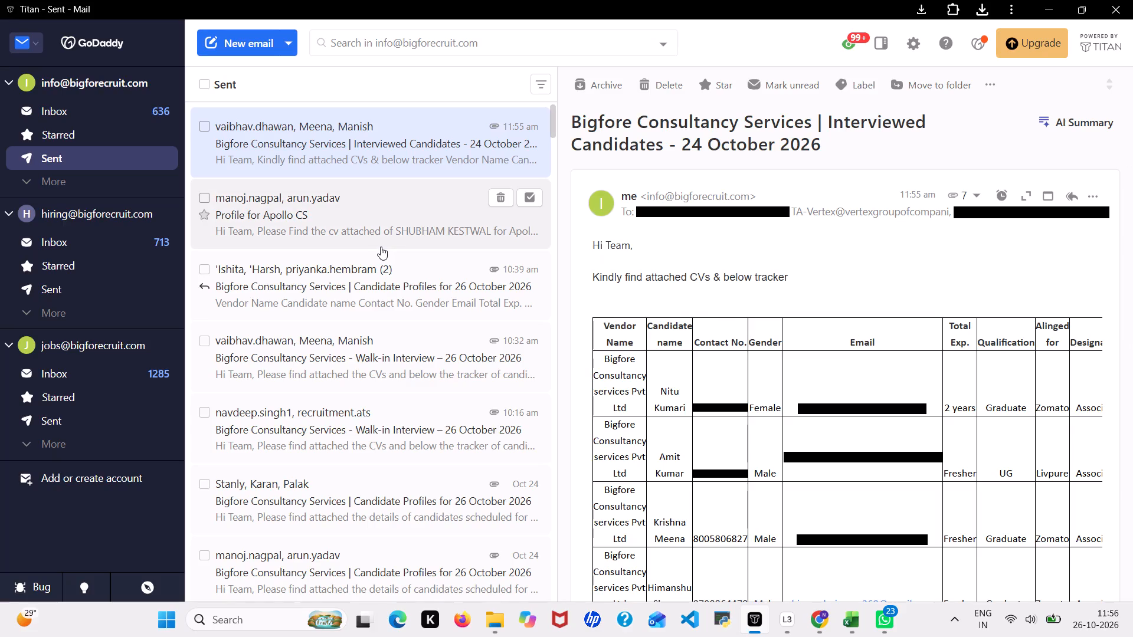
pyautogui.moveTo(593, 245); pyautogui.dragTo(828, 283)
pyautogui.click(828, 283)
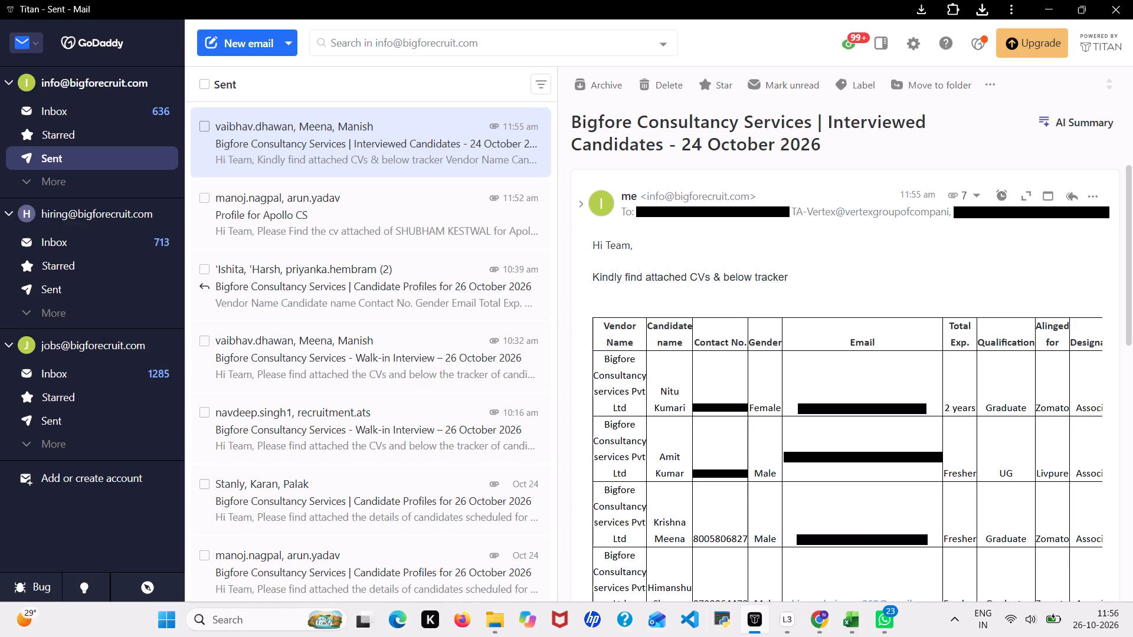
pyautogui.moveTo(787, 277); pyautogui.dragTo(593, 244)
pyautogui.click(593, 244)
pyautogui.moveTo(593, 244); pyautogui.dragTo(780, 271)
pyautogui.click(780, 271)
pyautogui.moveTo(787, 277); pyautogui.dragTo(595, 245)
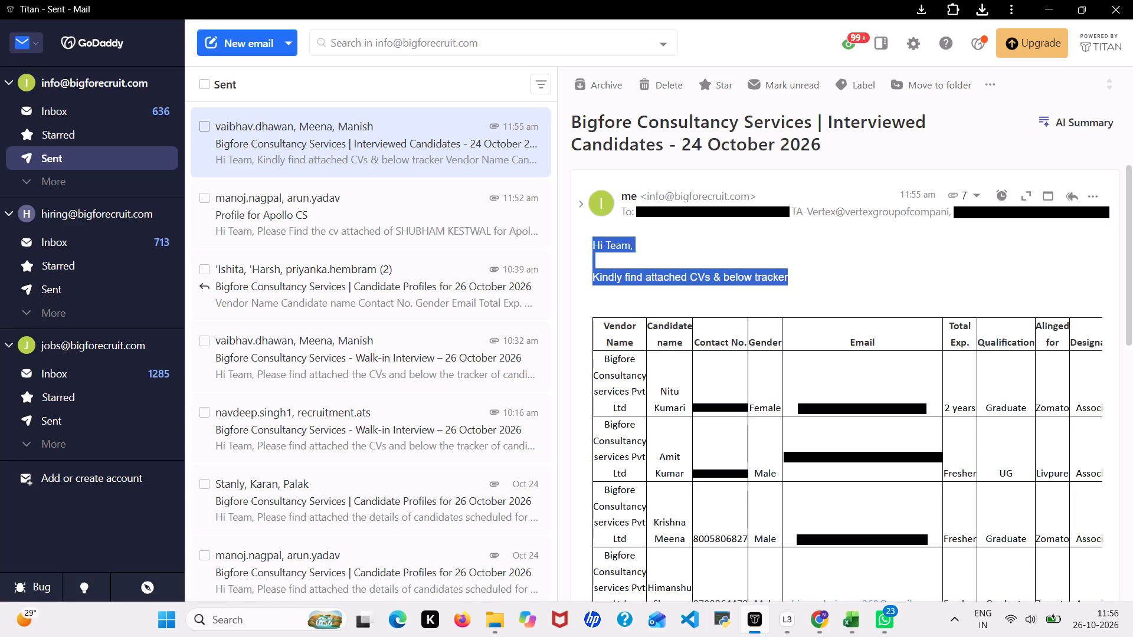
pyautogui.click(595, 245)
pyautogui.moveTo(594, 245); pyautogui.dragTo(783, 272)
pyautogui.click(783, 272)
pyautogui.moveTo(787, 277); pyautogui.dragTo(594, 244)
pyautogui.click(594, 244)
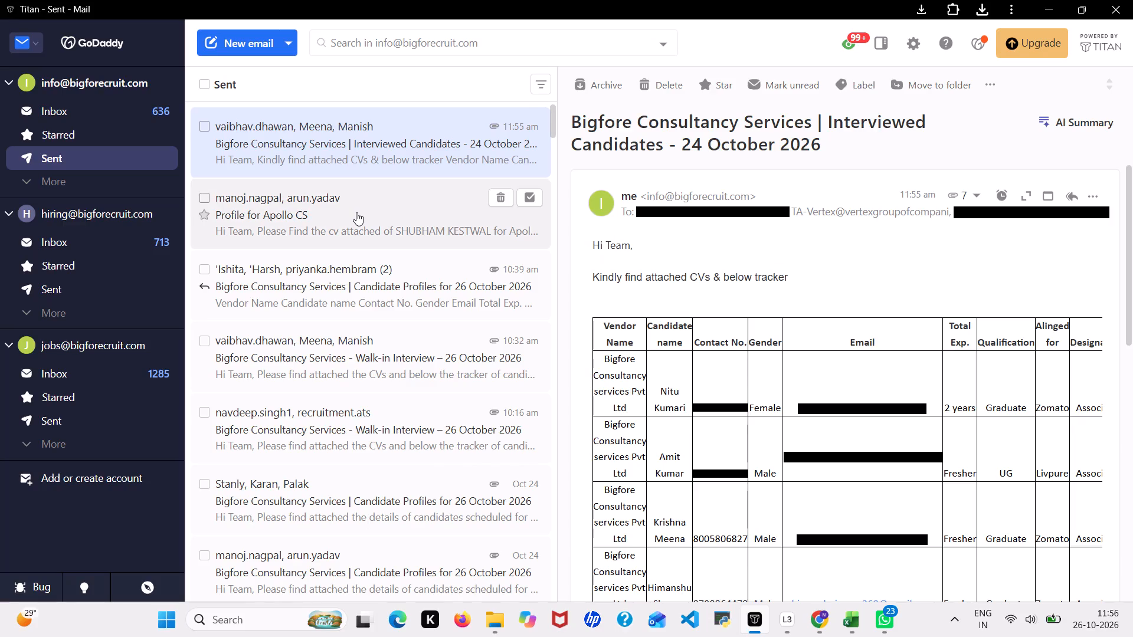
# View the sent Profile for Apollo CS email, and the Candidate Profiles for 26 October 2026 email sent at 10:39 am.
pyautogui.click(356, 212)
pyautogui.click(349, 285)
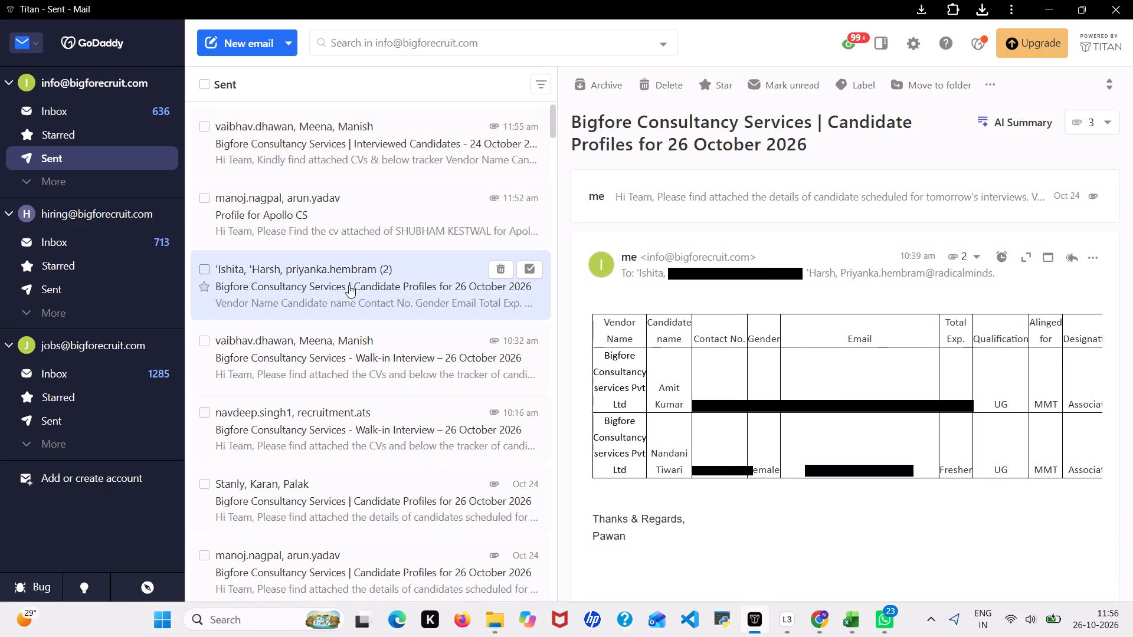
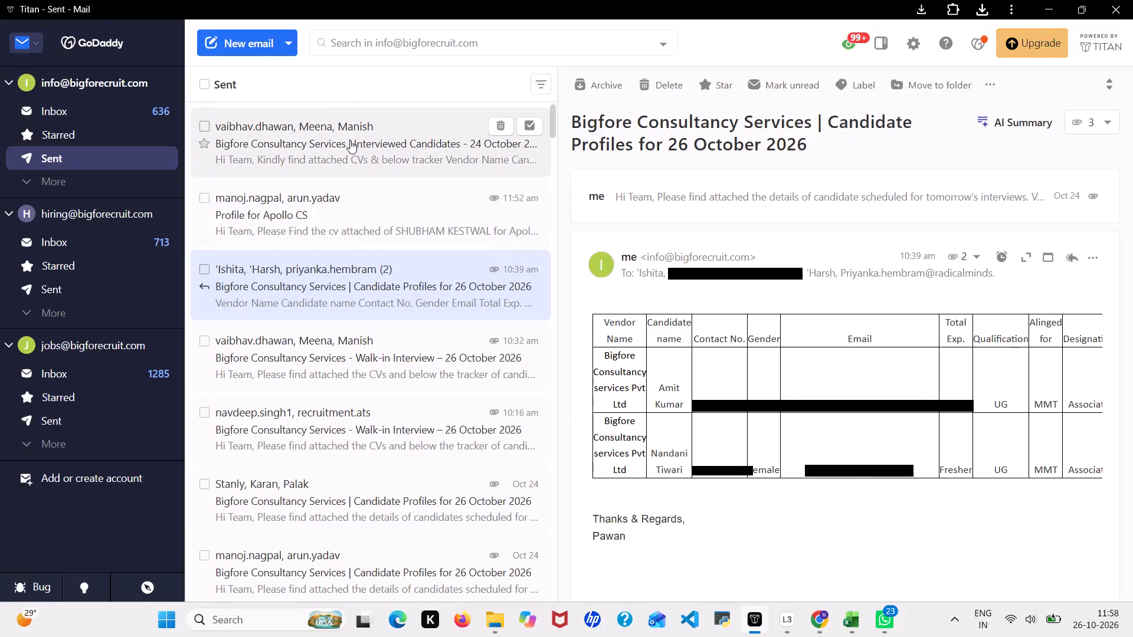
# Review the sent Interviewed Candidates - 24 October 2026, Profile for Apollo CS and Candidate Profiles for 26 October 2026 emails, finishing back on Interviewed Candidates.
pyautogui.click(350, 140)
pyautogui.click(354, 215)
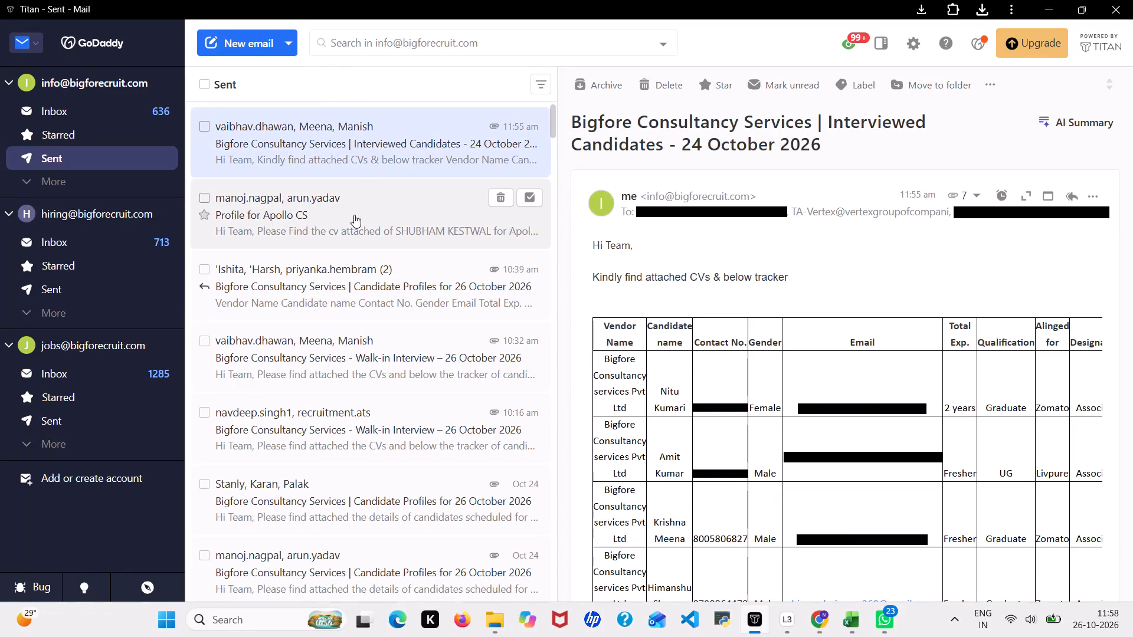
pyautogui.click(351, 264)
pyautogui.click(387, 122)
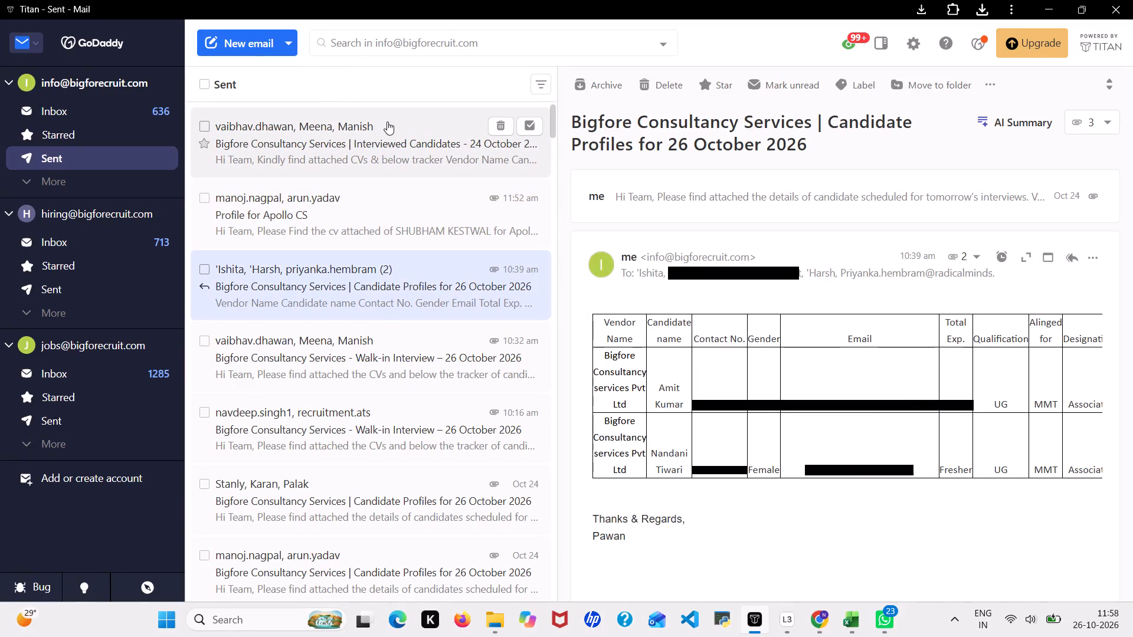
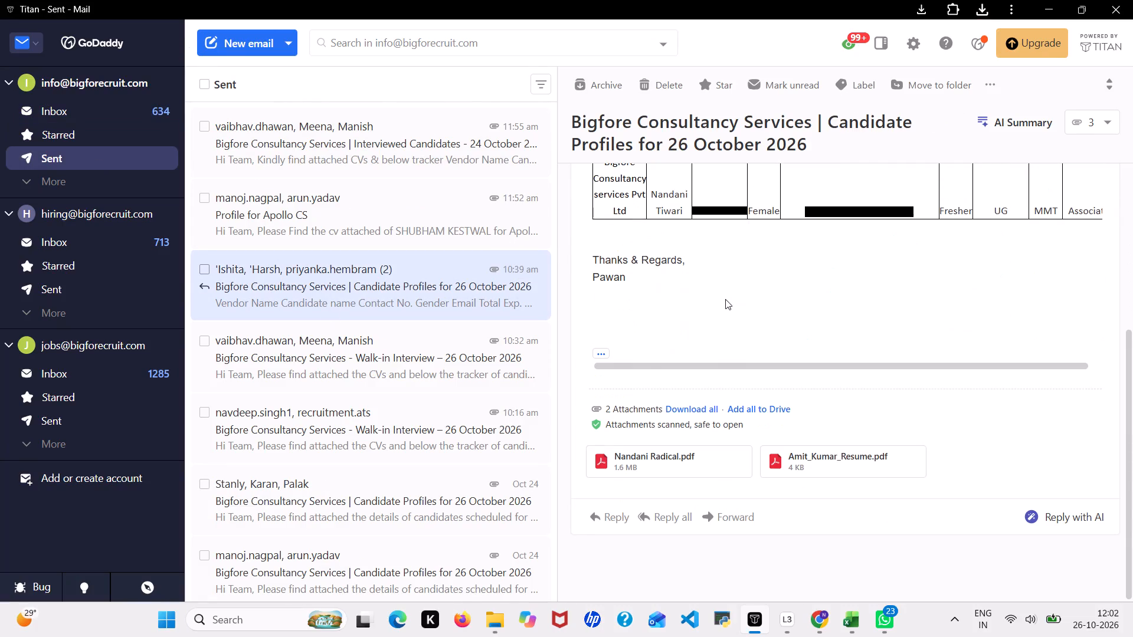
# Start a reply to the Candidate Profiles for 26 October 2026 email and paste the copied candidate message with its tracker table.
pyautogui.click(615, 524)
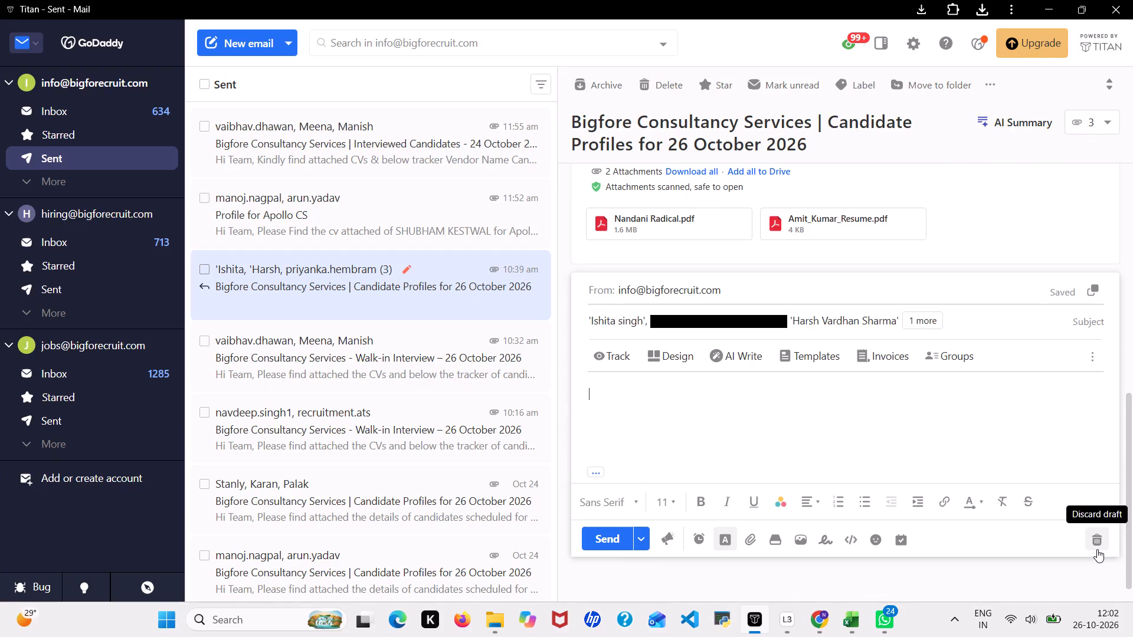
pyautogui.click(1096, 485)
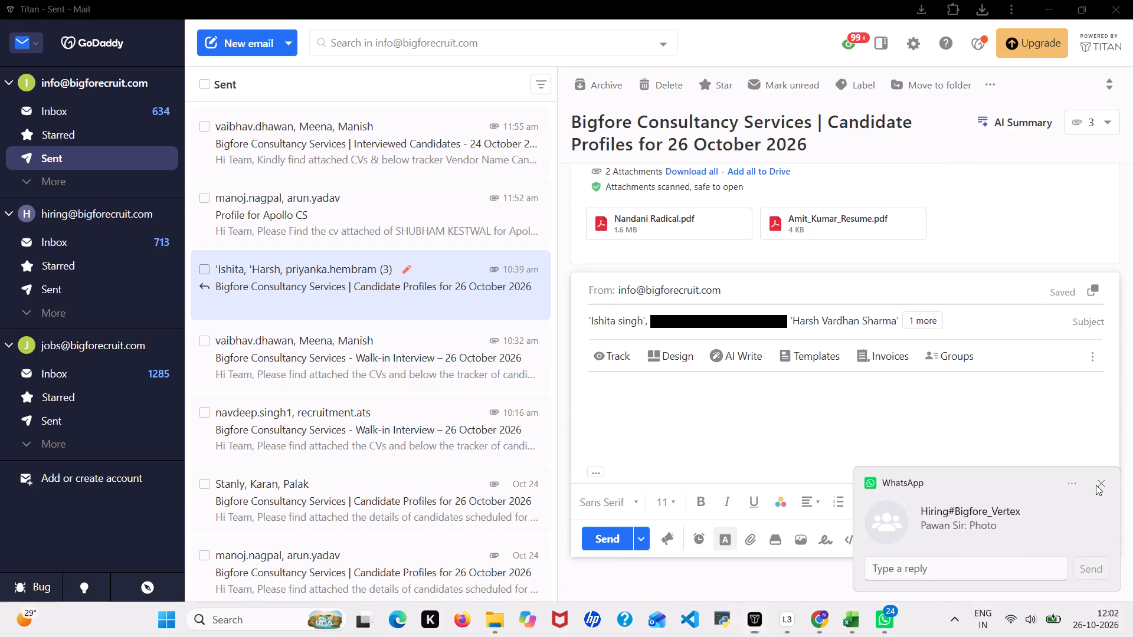
pyautogui.click(742, 403)
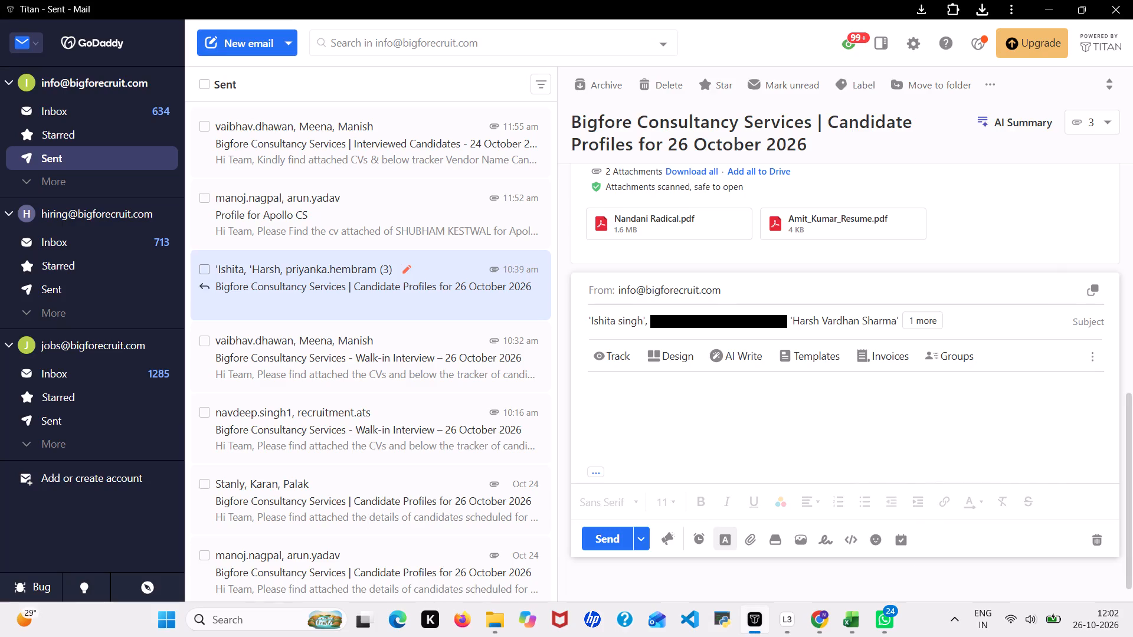
pyautogui.hotkey('ctrl', 'v')
pyautogui.click(701, 407)
pyautogui.doubleClick(650, 392)
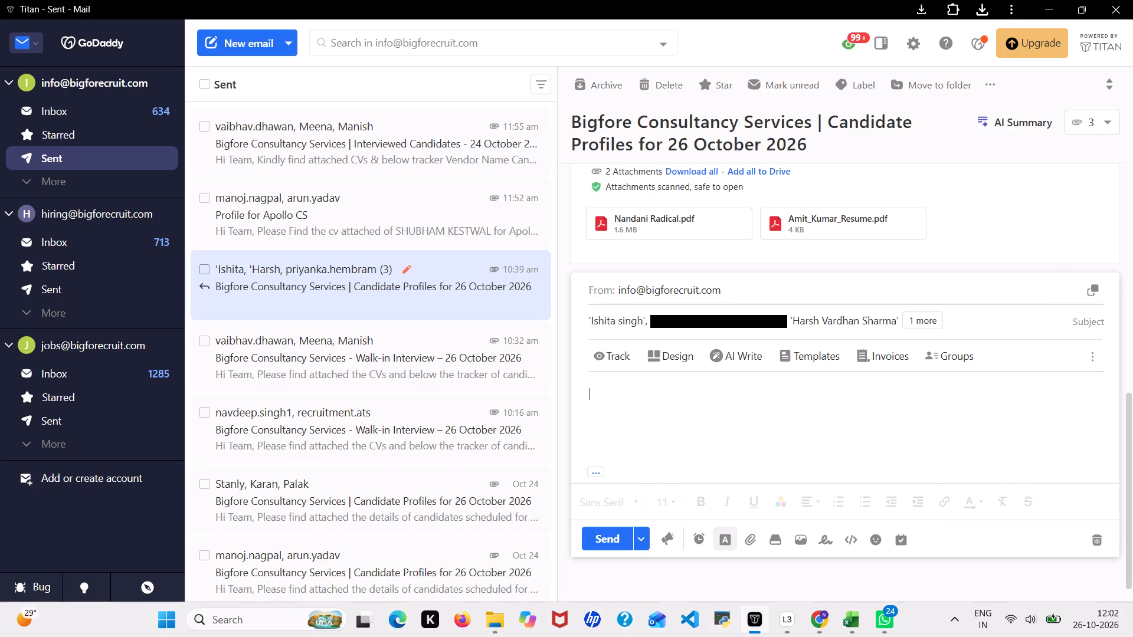
pyautogui.click(650, 392)
pyautogui.hotkey('ctrl', 'v')
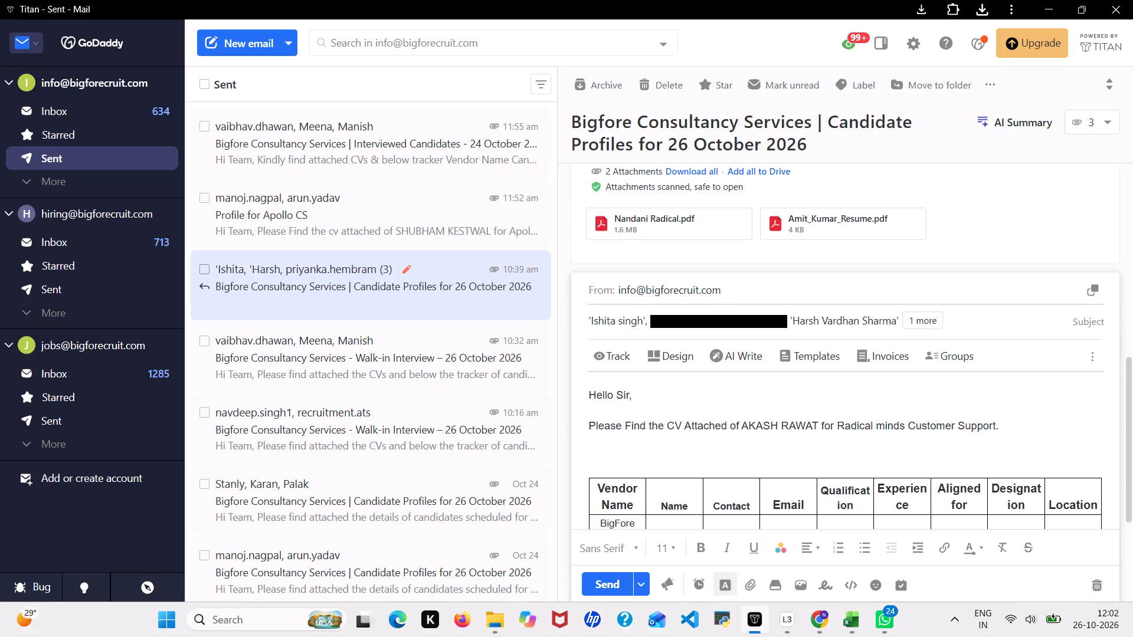
# Delete the pasted greeting, the "Please Find the CV Attached" sentence and the extra blank lines above the tracker table.
pyautogui.moveTo(1000, 431); pyautogui.dragTo(615, 410)
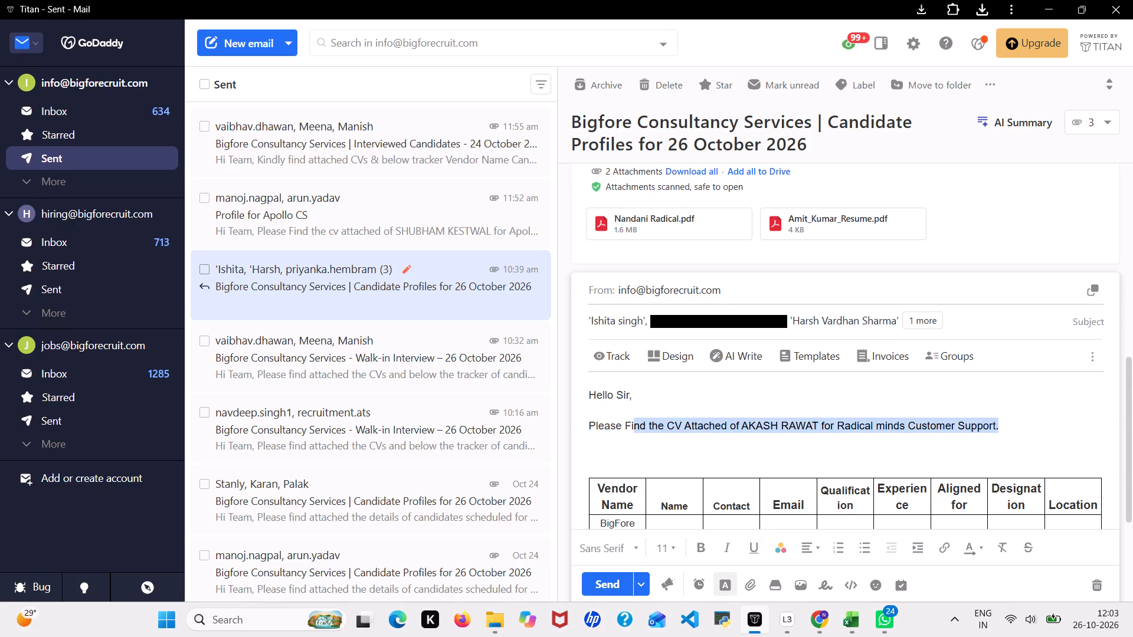
pyautogui.moveTo(615, 410); pyautogui.dragTo(590, 396)
pyautogui.press('Delete')
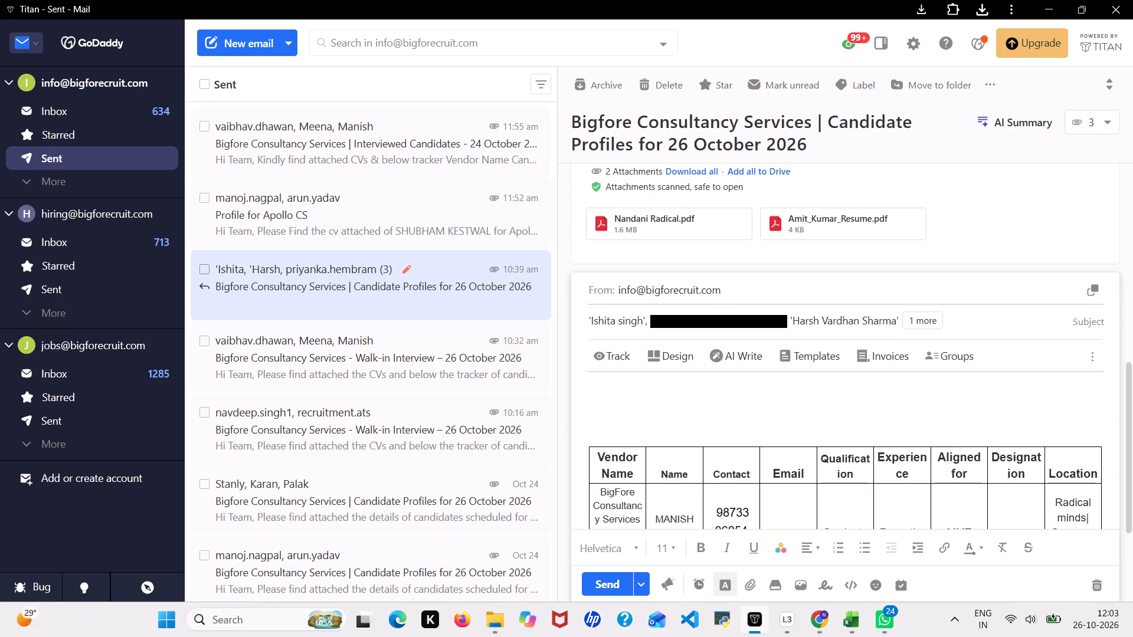
pyautogui.click(609, 435)
pyautogui.press('BackSpace')
pyautogui.press('BackSpace')
pyautogui.press('BackSpace')
pyautogui.press('BackSpace')
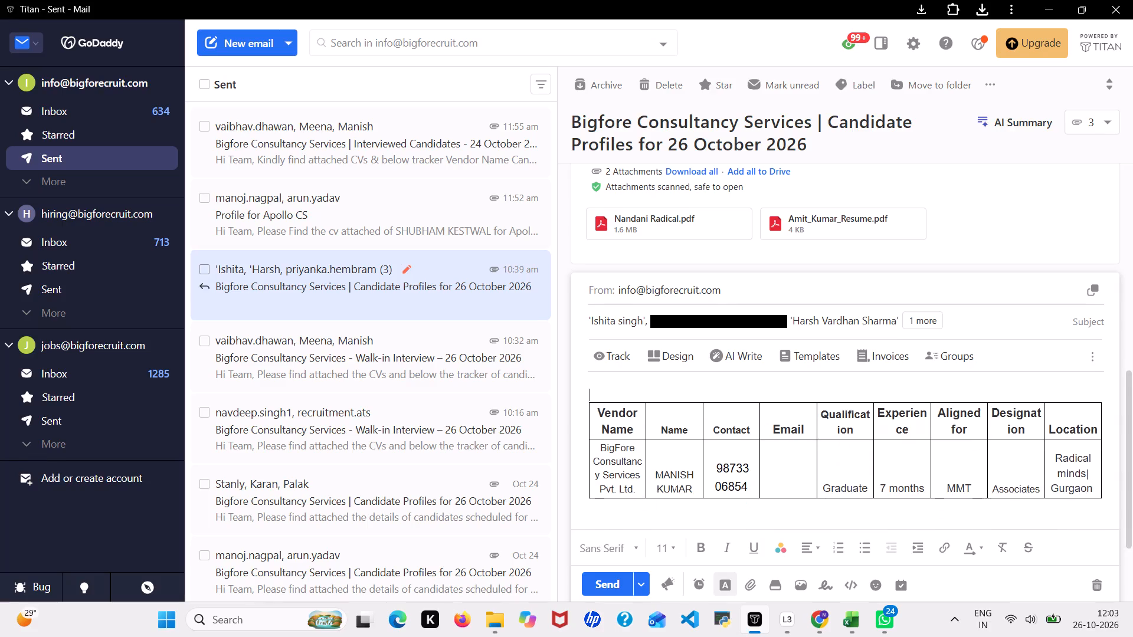
# Attach to the reply the CV from Downloads that belongs to the candidate listed in the tracker table.
pyautogui.click(744, 580)
pyautogui.click(733, 488)
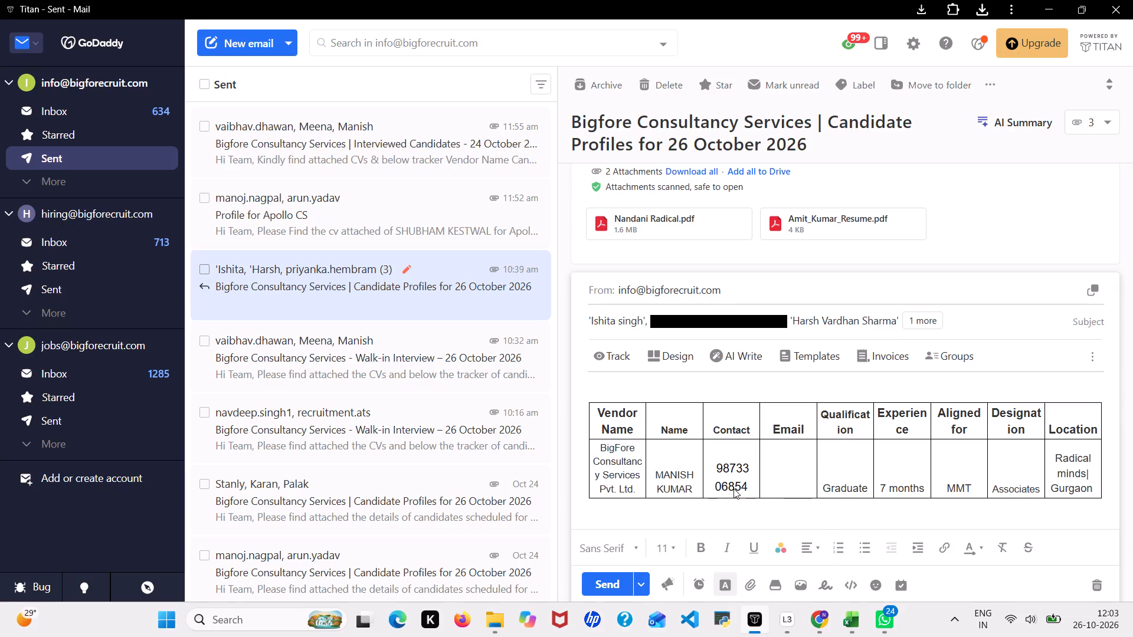
pyautogui.click(214, 116)
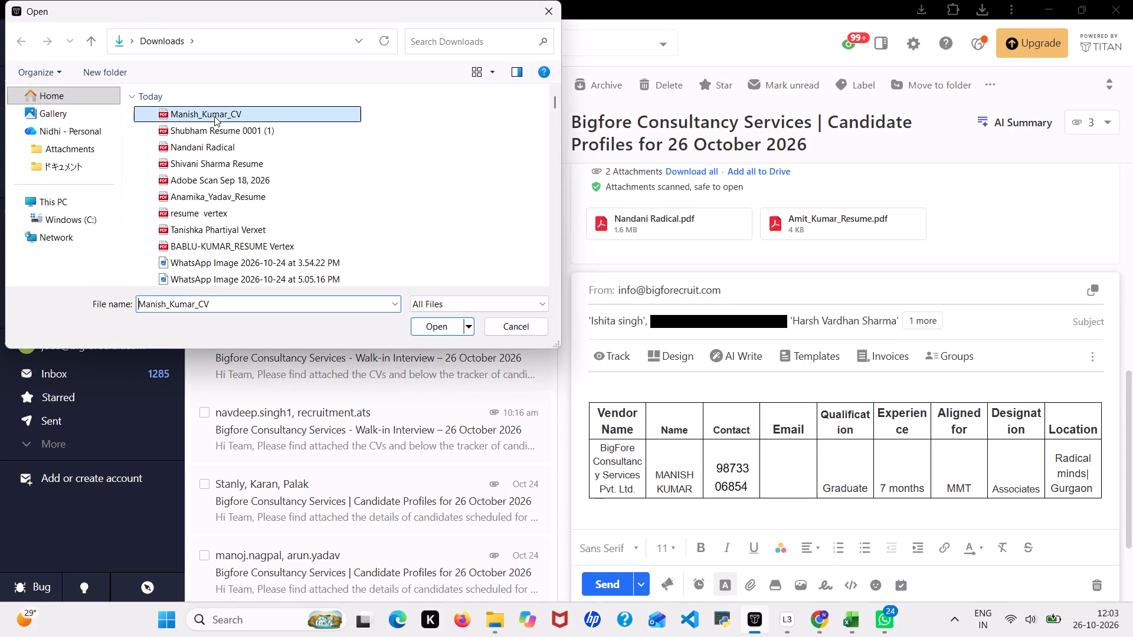
pyautogui.click(424, 330)
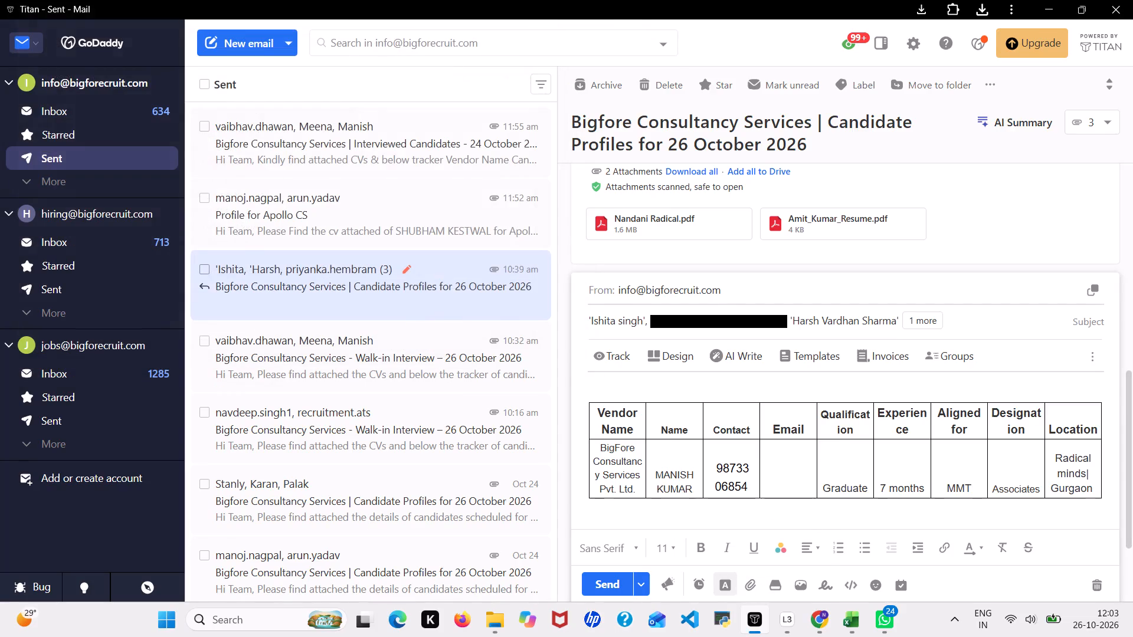
# Add three blank lines below the reply's tracker table and go back to the Thanks & Regards sign-off in the earlier message.
pyautogui.click(1112, 491)
pyautogui.click(1112, 491)
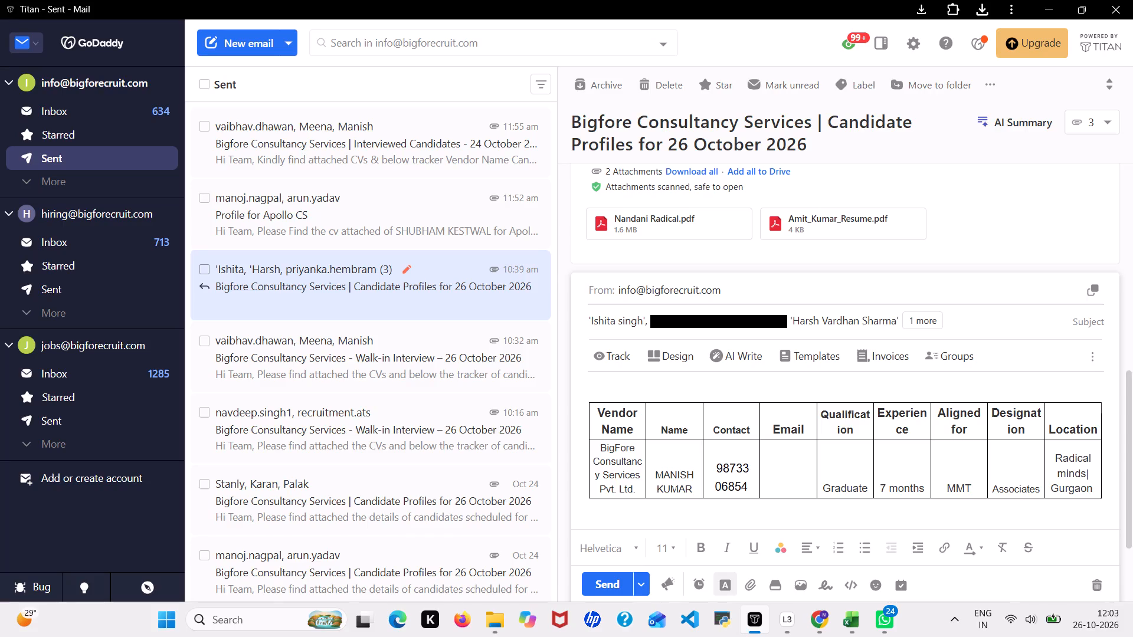
pyautogui.press('Return')
pyautogui.press('Return')
pyautogui.press('Return')
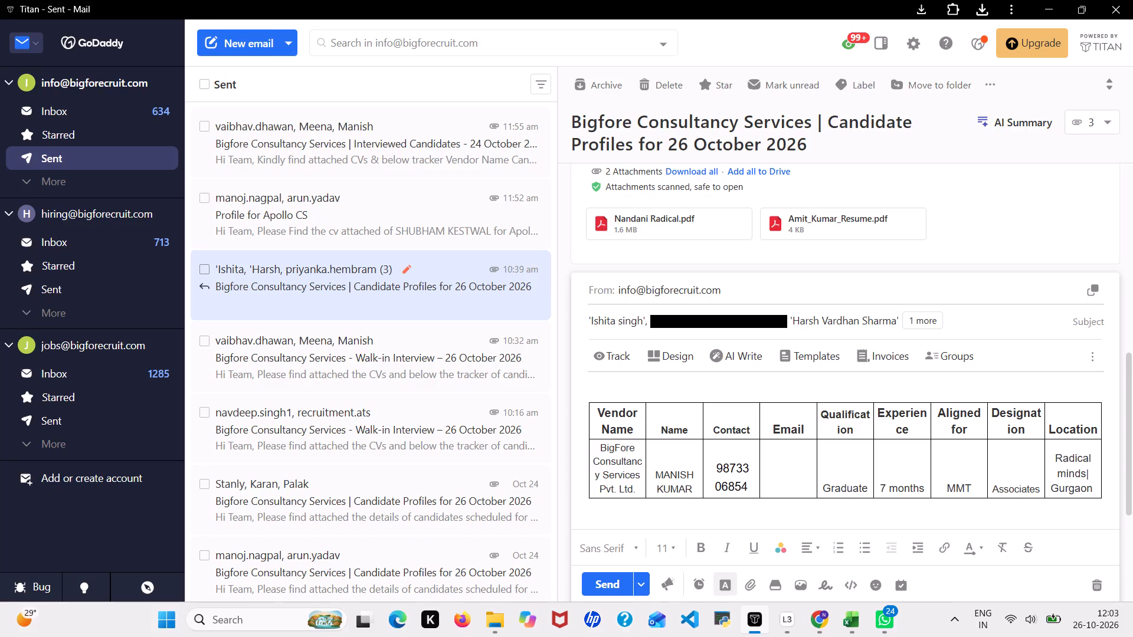
pyautogui.scroll(2, 876, 333)
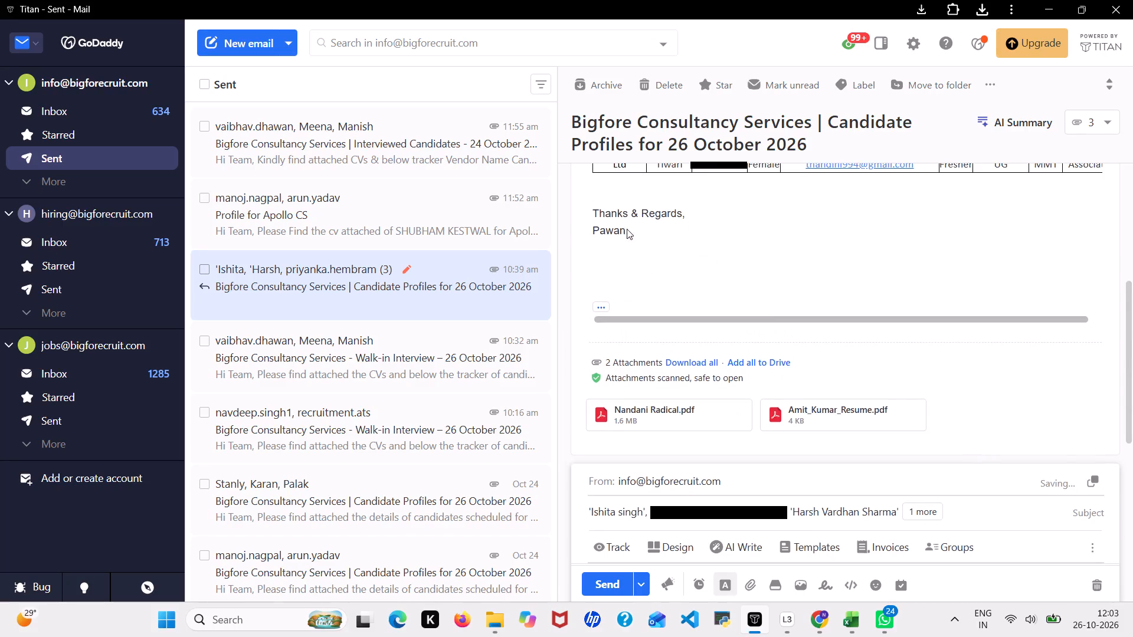
# Replace the closing in the Candidate Profiles for 26 October 2026 reply draft with "Thanks & Regards, Pawan" copied from the earlier sent message.
pyautogui.moveTo(625, 231); pyautogui.dragTo(591, 212)
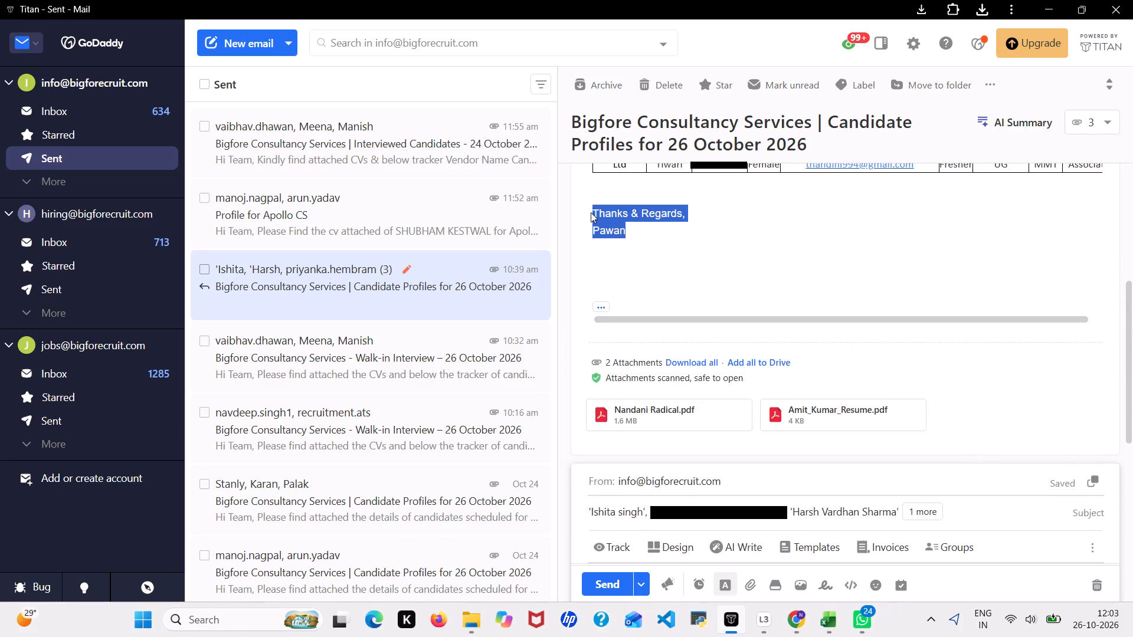
pyautogui.hotkey('ctrl', 'c')
pyautogui.scroll(-5, 591, 212)
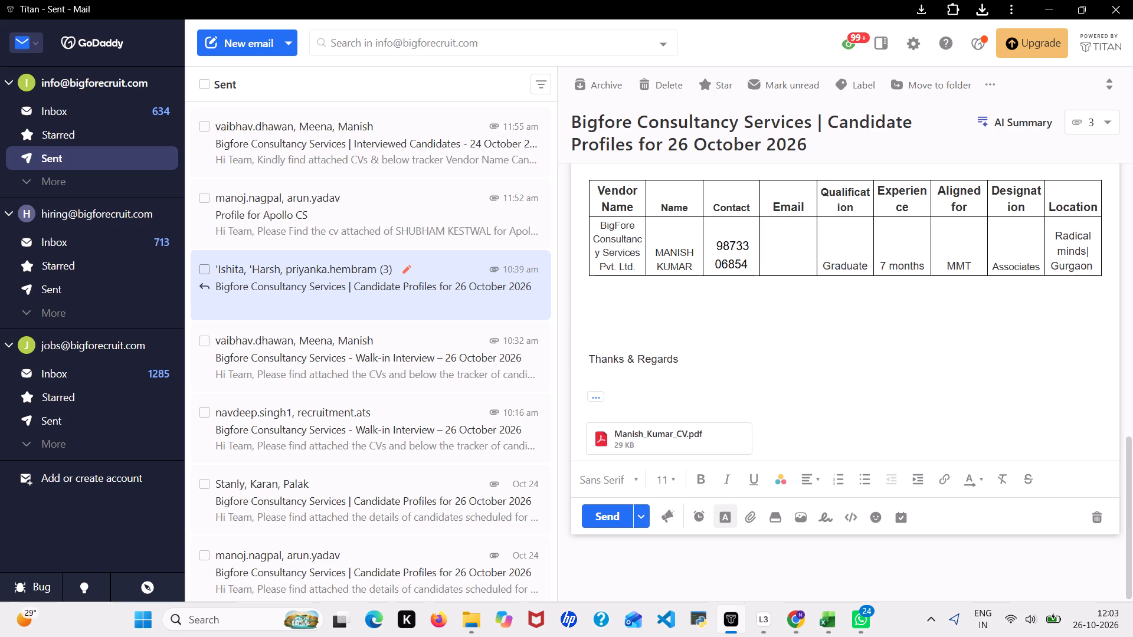
pyautogui.click(677, 357)
pyautogui.press('BackSpace')
pyautogui.press('BackSpace')
pyautogui.press('BackSpace')
pyautogui.press('BackSpace')
pyautogui.press('BackSpace')
pyautogui.press('BackSpace')
pyautogui.press('BackSpace')
pyautogui.press('BackSpace')
pyautogui.press('BackSpace')
pyautogui.press('BackSpace')
pyautogui.press('BackSpace')
pyautogui.press('BackSpace')
pyautogui.press('BackSpace')
pyautogui.press('BackSpace')
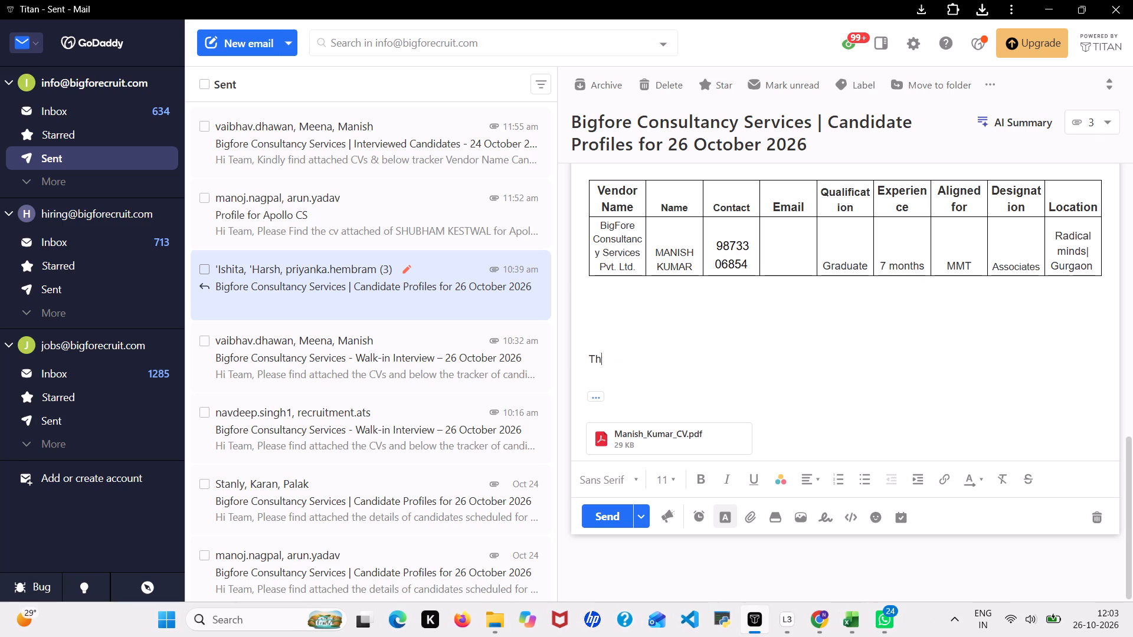
pyautogui.press('BackSpace')
pyautogui.press('BackSpace')
pyautogui.press('BackSpace')
pyautogui.press('BackSpace')
pyautogui.press('BackSpace')
pyautogui.hotkey('ctrl', 'v')
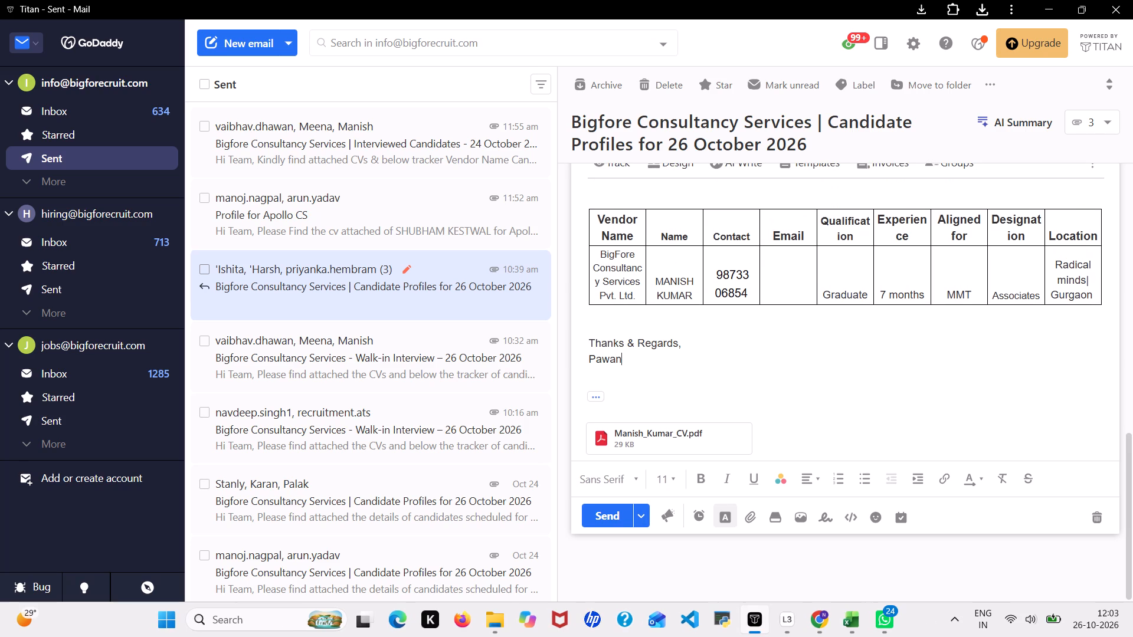
# Send the Candidate Profiles for 26 October 2026 reply with the candidate tracker table and attached CV.
pyautogui.click(608, 518)
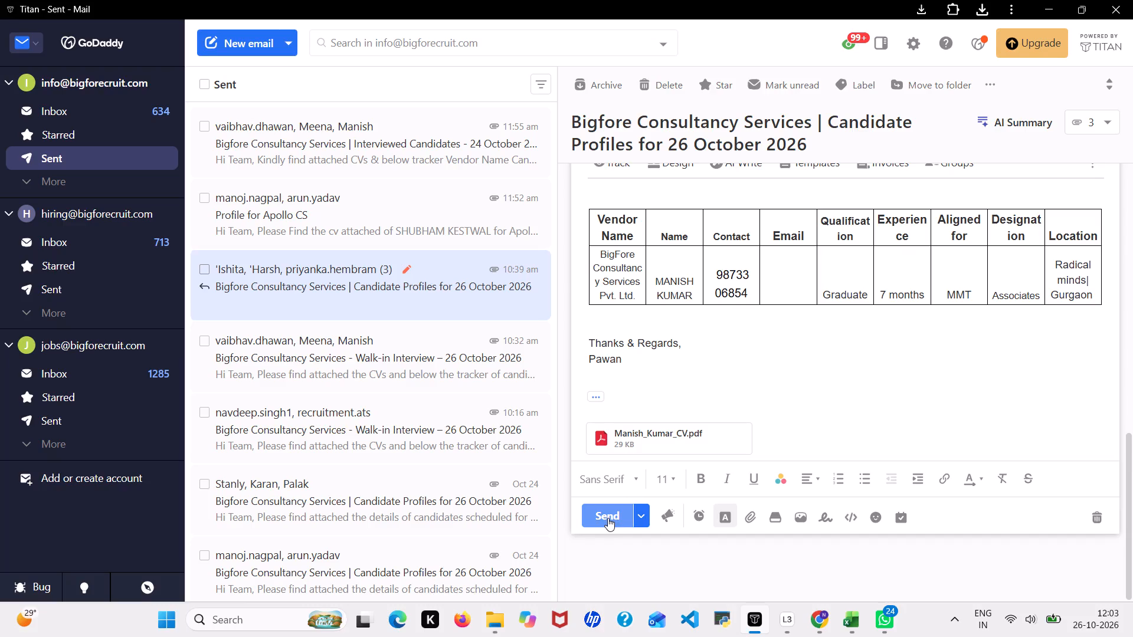
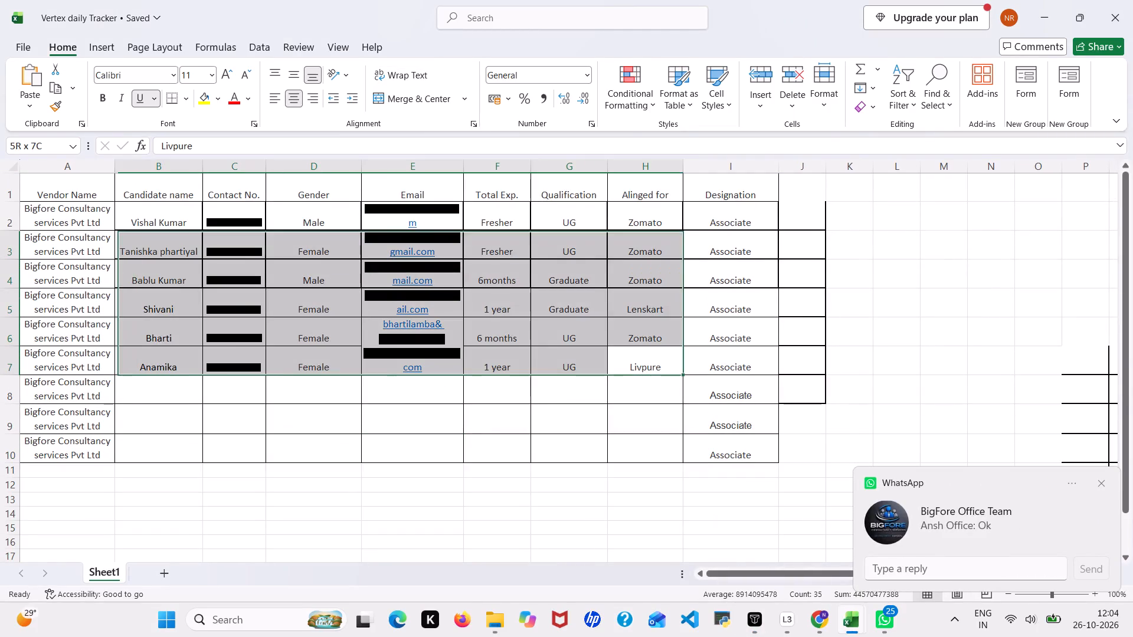
# Clear all candidate entries from Candidate name through Alinged for in rows 2 to 7 of the Vertex daily Tracker sheet.
pyautogui.moveTo(139, 231); pyautogui.dragTo(148, 217)
pyautogui.press('Delete')
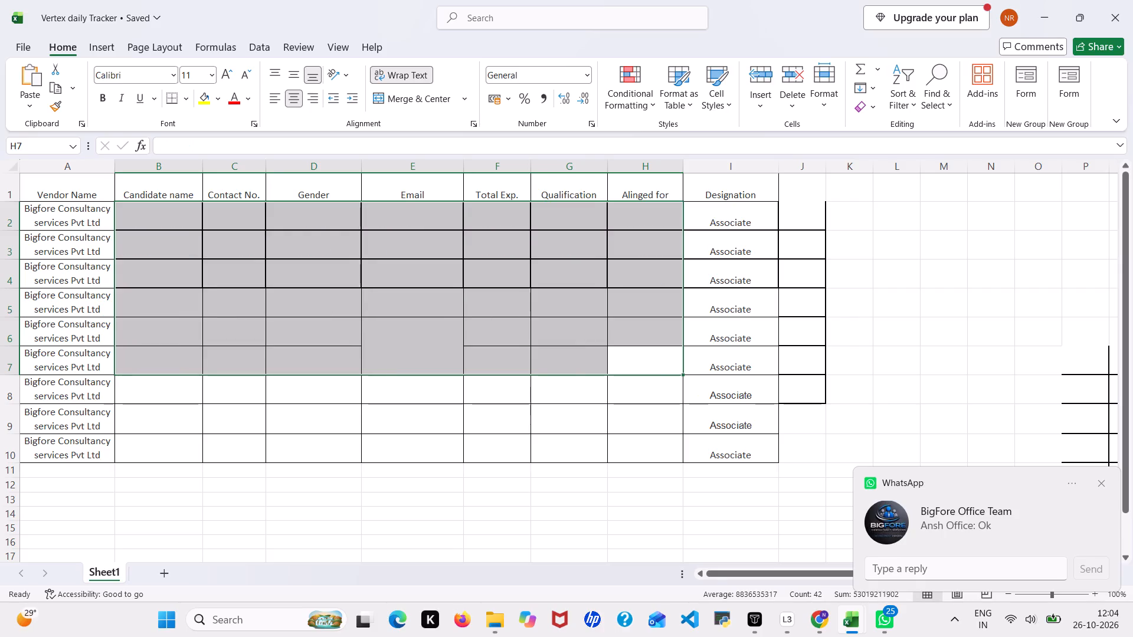
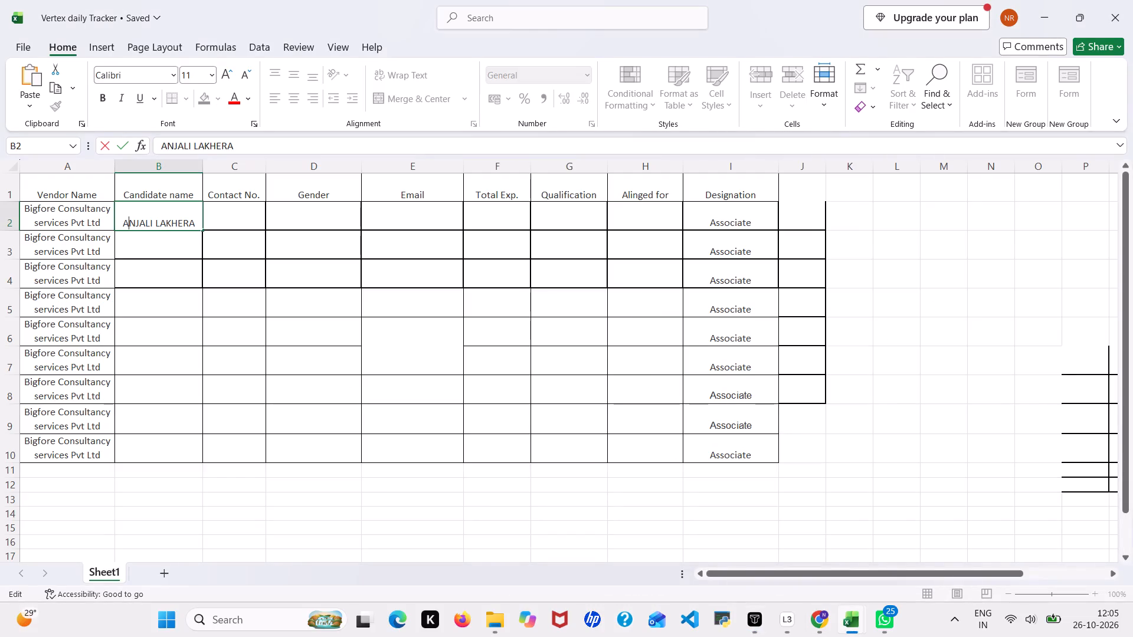
# Rewrite the all-caps candidate name in row 2 of the tracker in title case, removing the leftover capital letters.
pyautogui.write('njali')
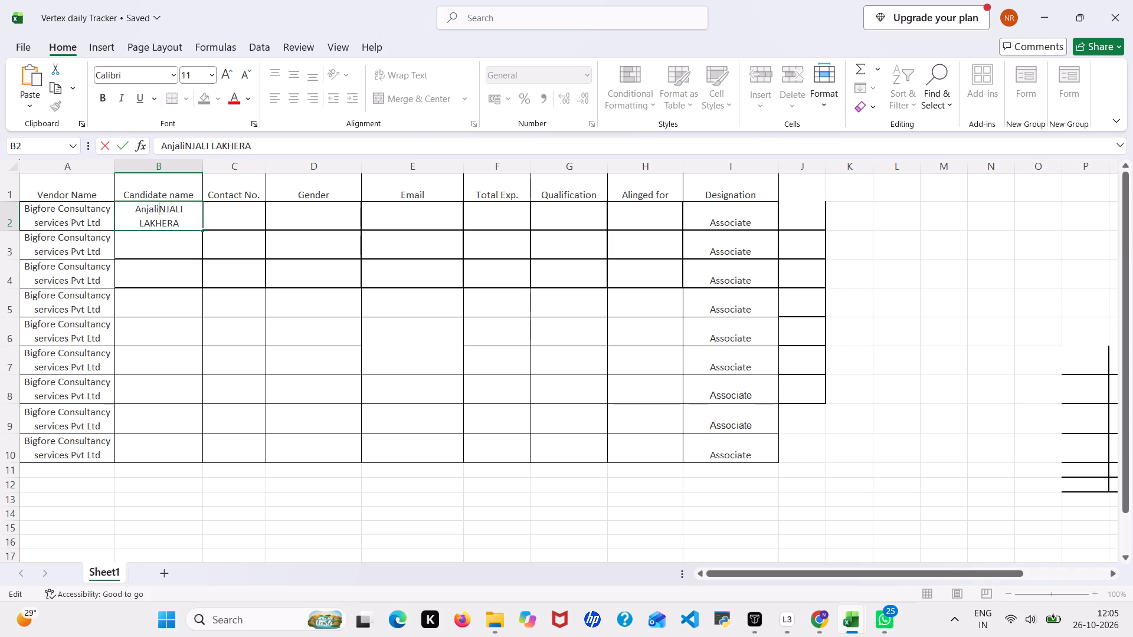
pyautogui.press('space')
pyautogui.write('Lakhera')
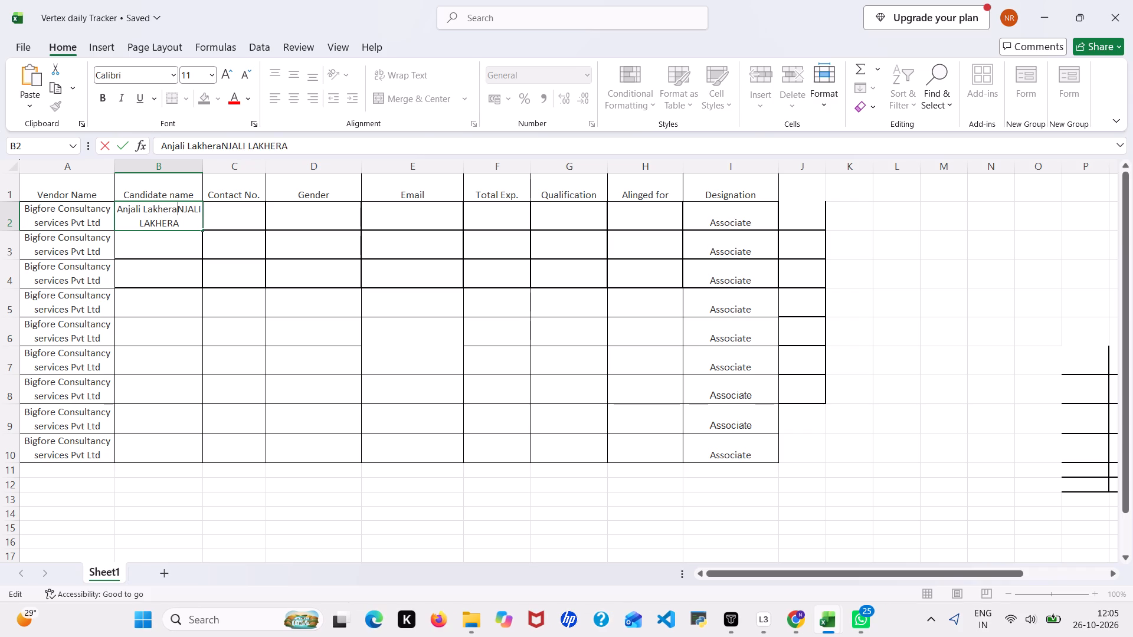
pyautogui.moveTo(186, 228); pyautogui.dragTo(137, 221)
pyautogui.press('Delete')
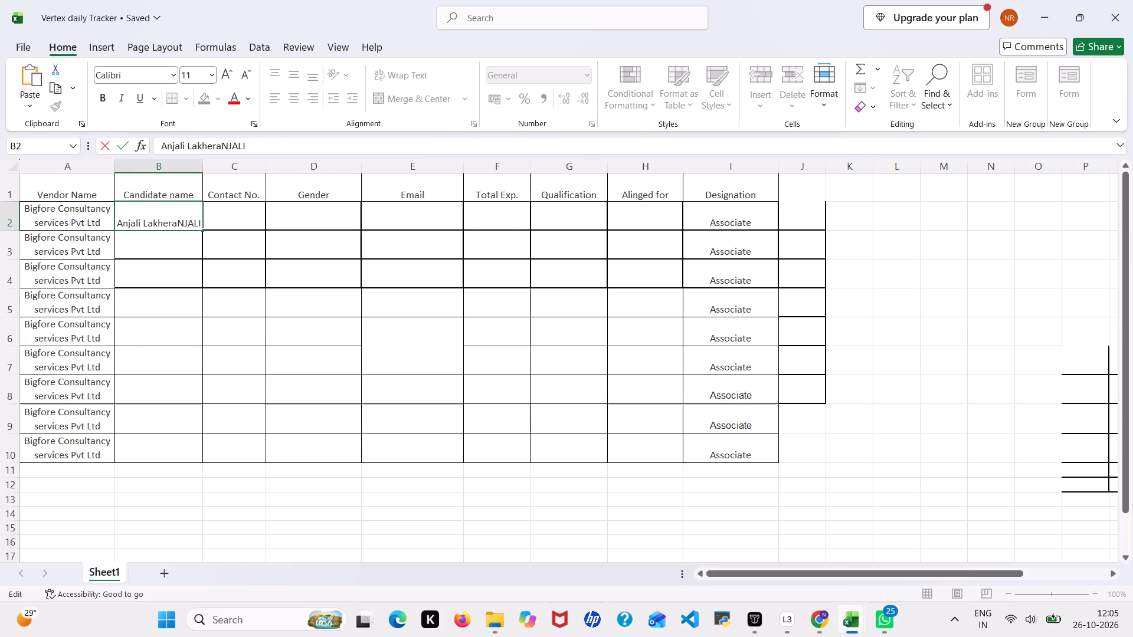
pyautogui.moveTo(200, 221); pyautogui.dragTo(179, 224)
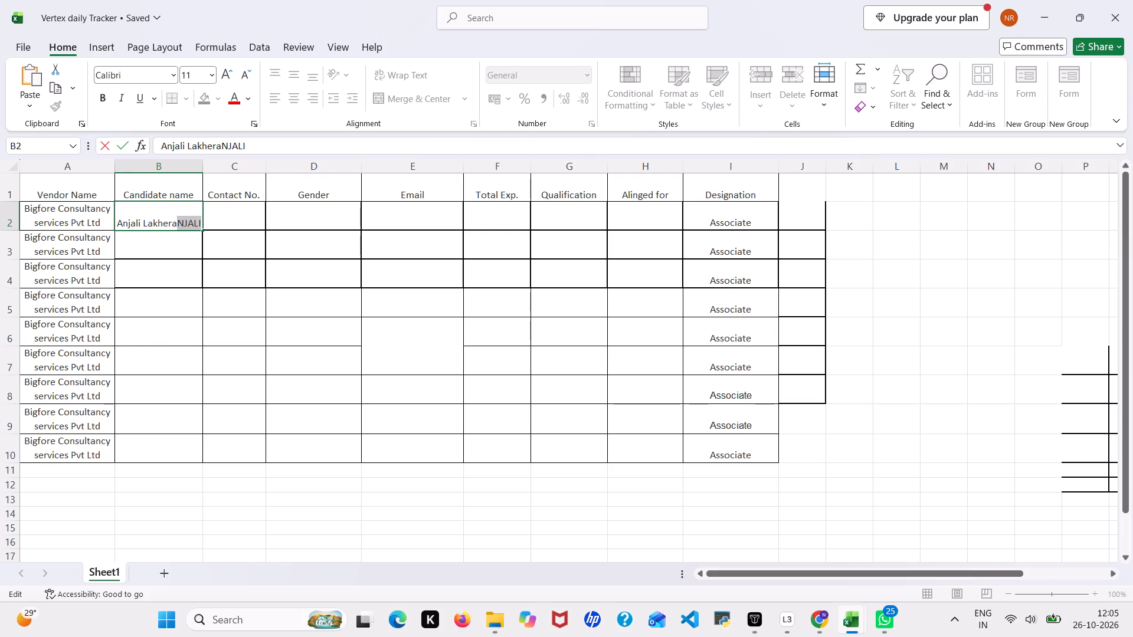
pyautogui.moveTo(179, 224); pyautogui.dragTo(179, 224)
pyautogui.press('Delete')
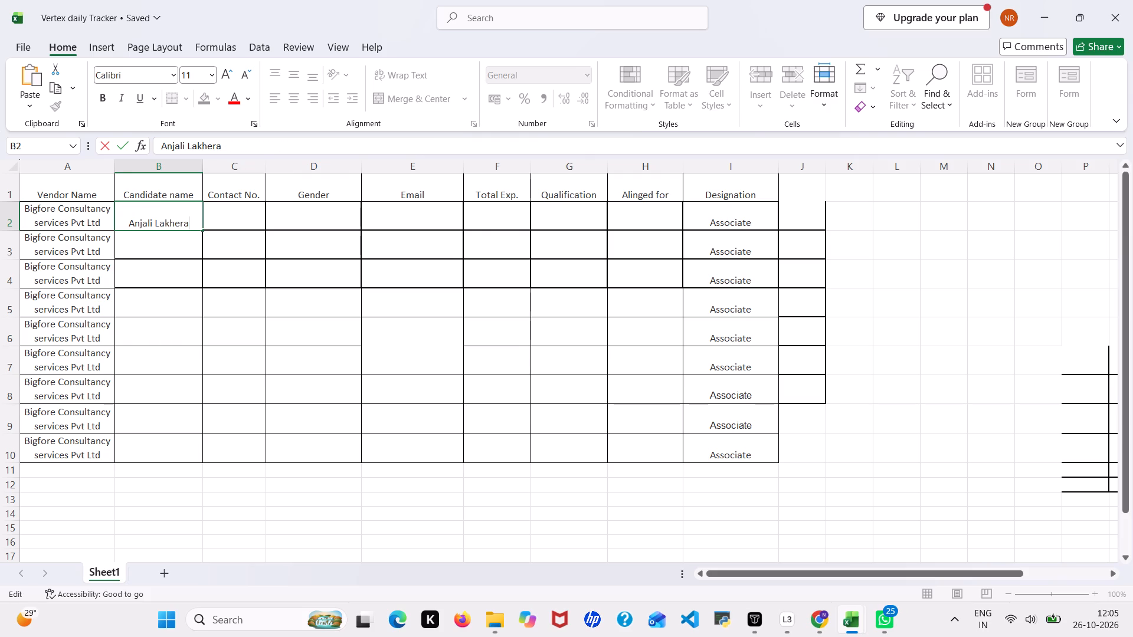
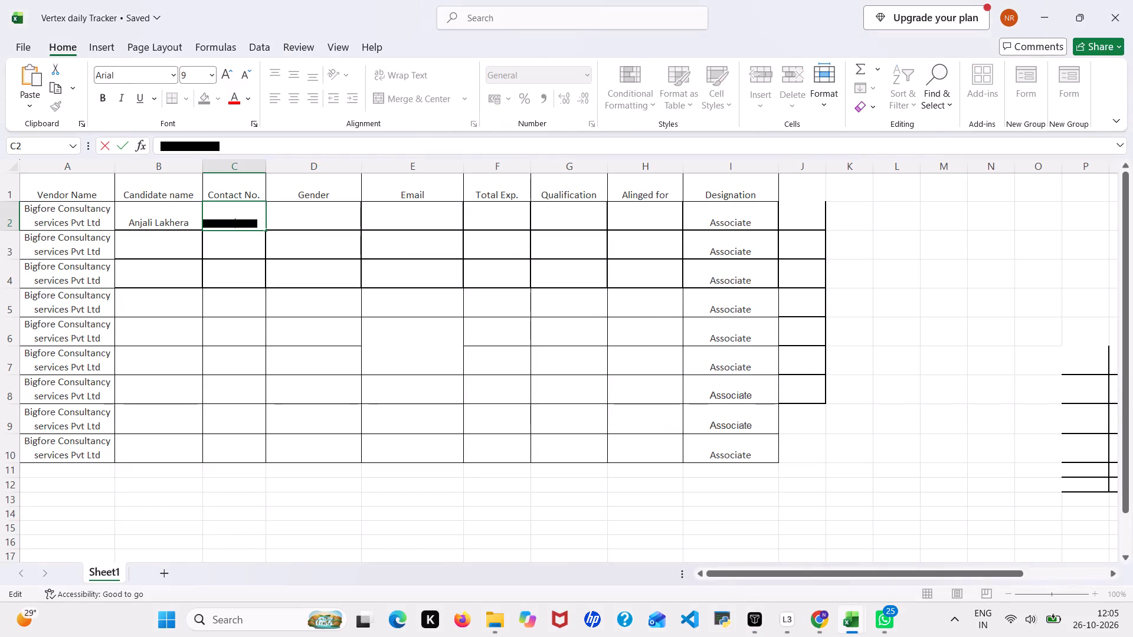
# Clean up the pasted contact number in row 2 of the tracker by deleting its extra characters.
pyautogui.click(238, 225)
pyautogui.press('BackSpace')
pyautogui.click(221, 221)
pyautogui.press('BackSpace')
# Enter Female as the gender for the candidate in row 2 of the tracker.
pyautogui.click(286, 224)
pyautogui.write('Fe')
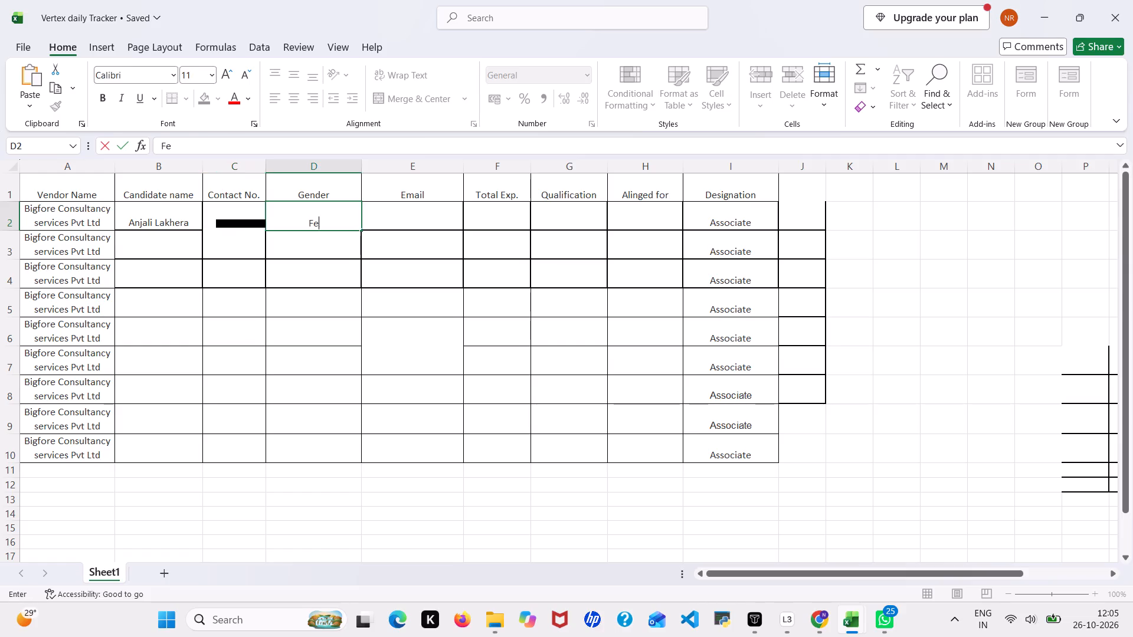
pyautogui.write('male')
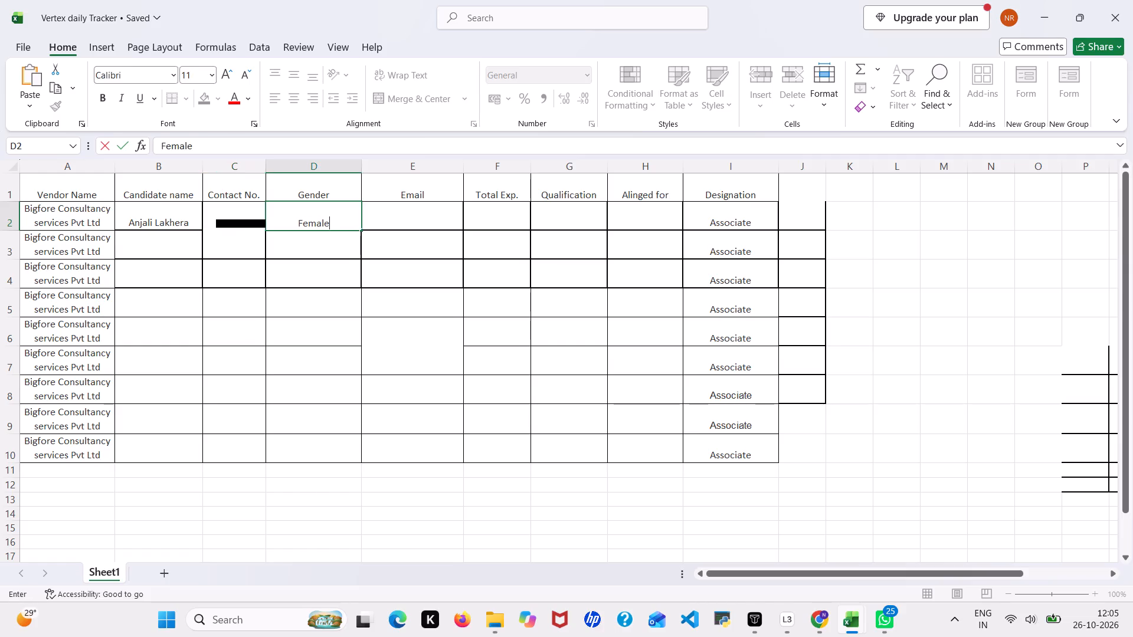
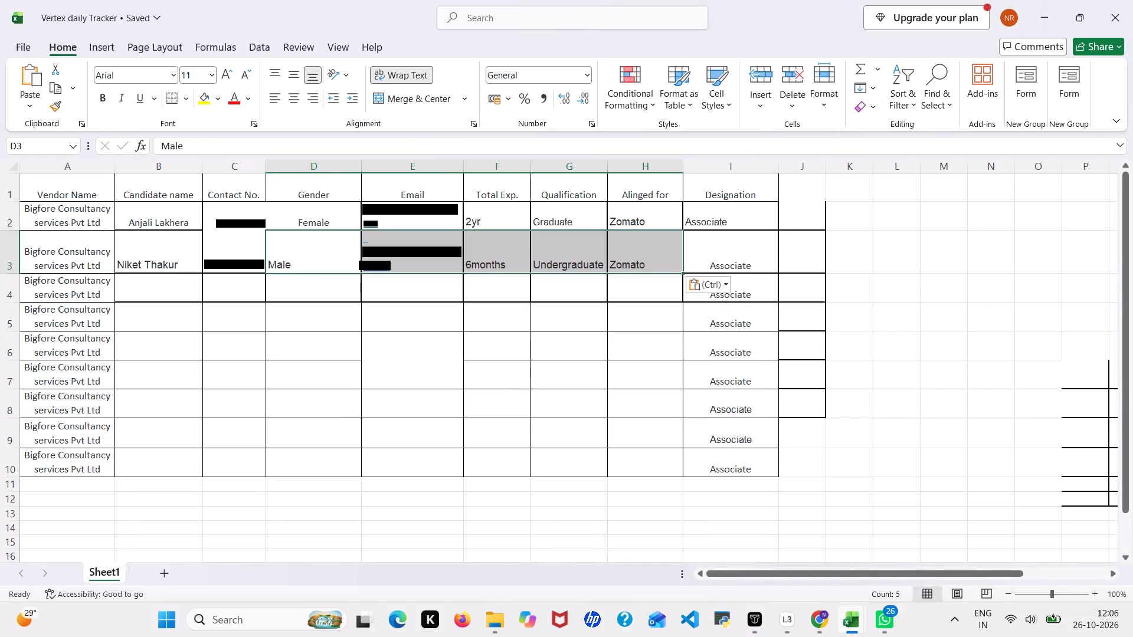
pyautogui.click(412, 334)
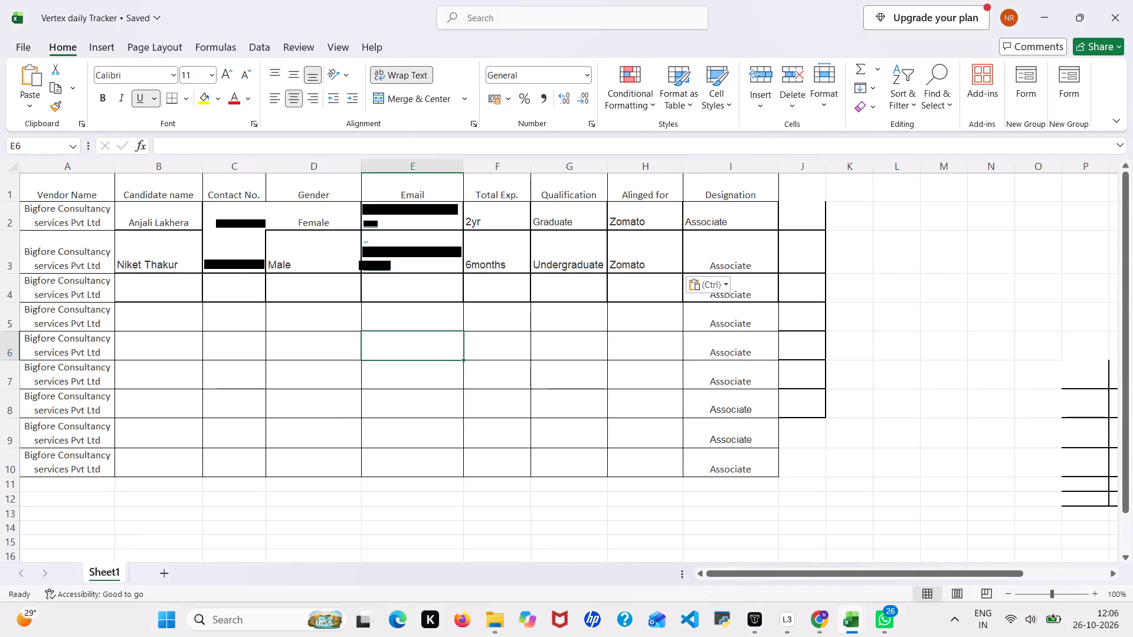
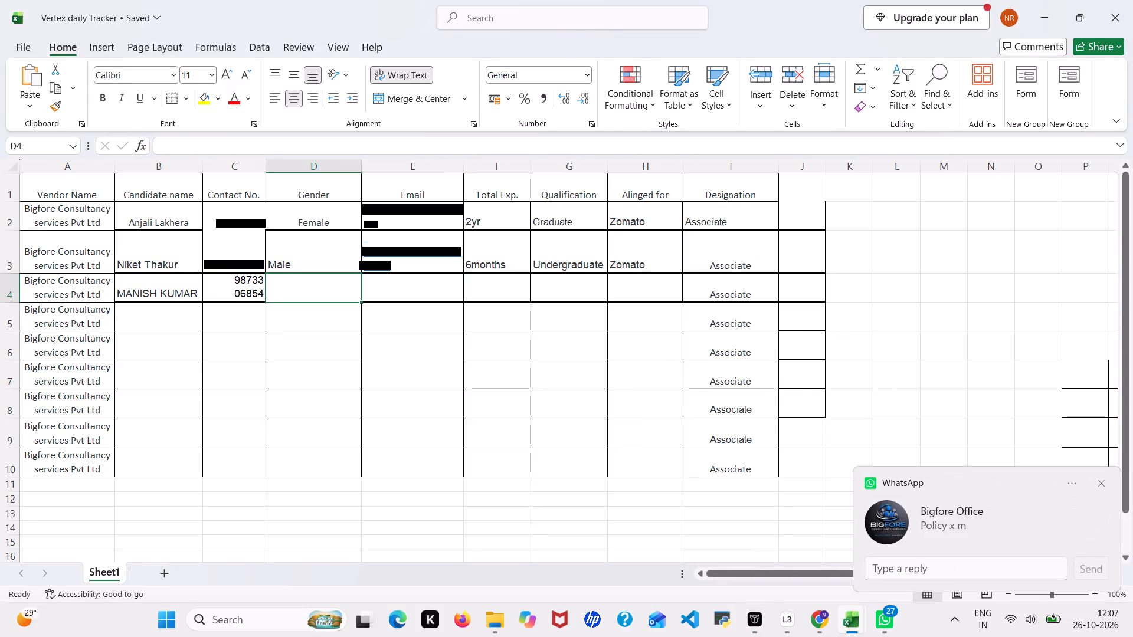
# Paste the copied details Fresher, Graduate and Zomato into row 4, starting in the Total Exp. column.
pyautogui.hotkey('ctrl', 'v')
pyautogui.hotkey('ctrl', 'z')
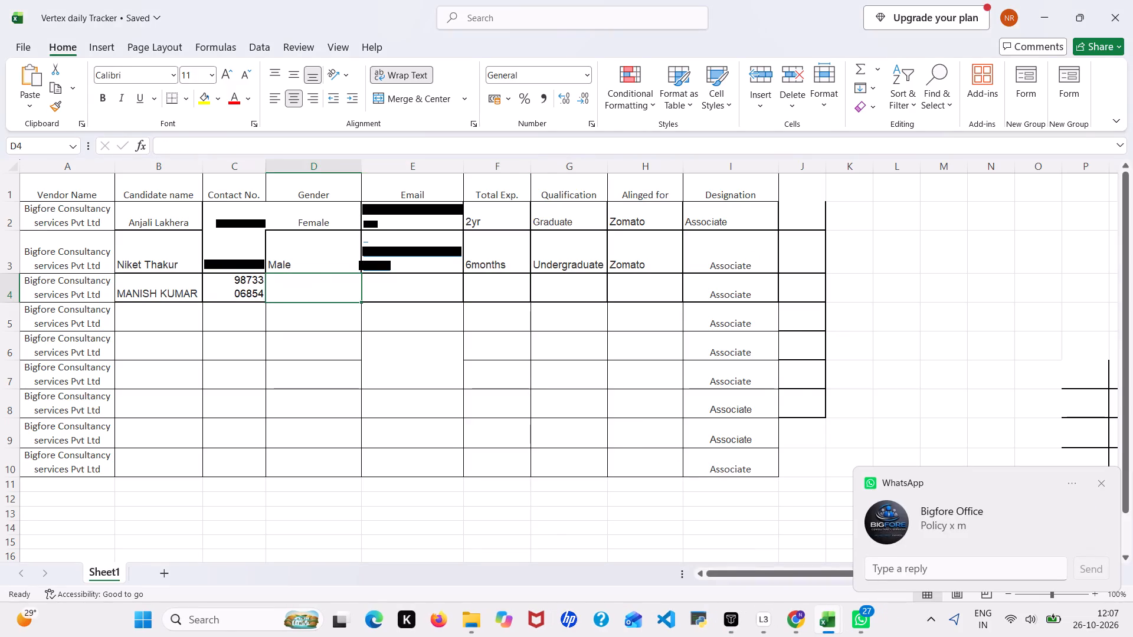
pyautogui.click(511, 278)
pyautogui.hotkey('ctrl', 'v')
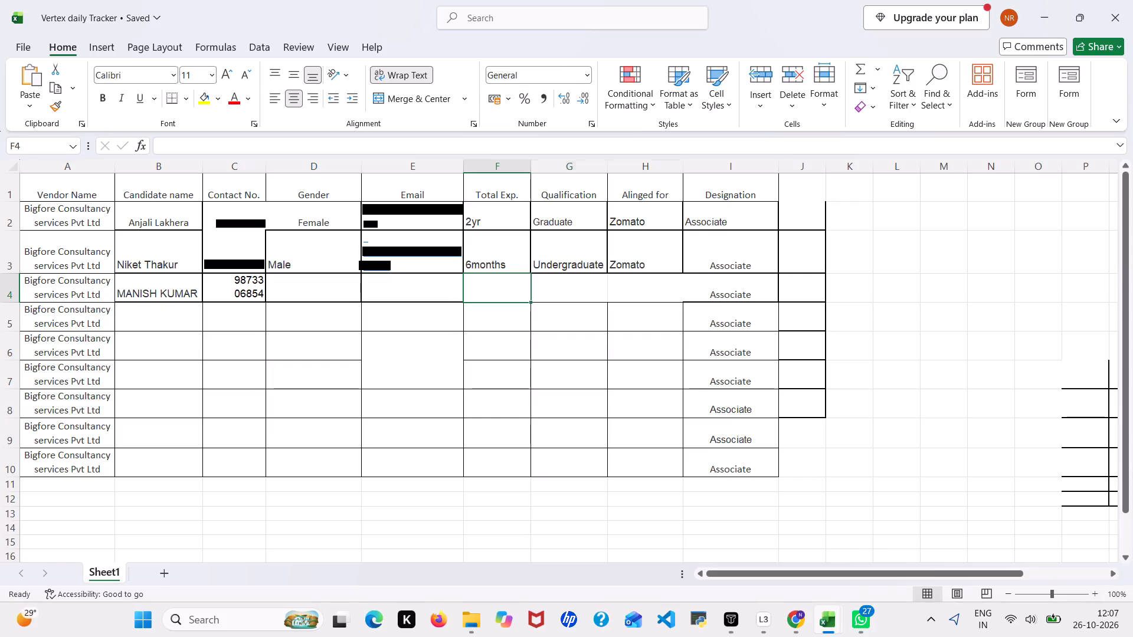
# Enter Male, with a capital M, as the gender for the candidate in row 4.
pyautogui.doubleClick(309, 290)
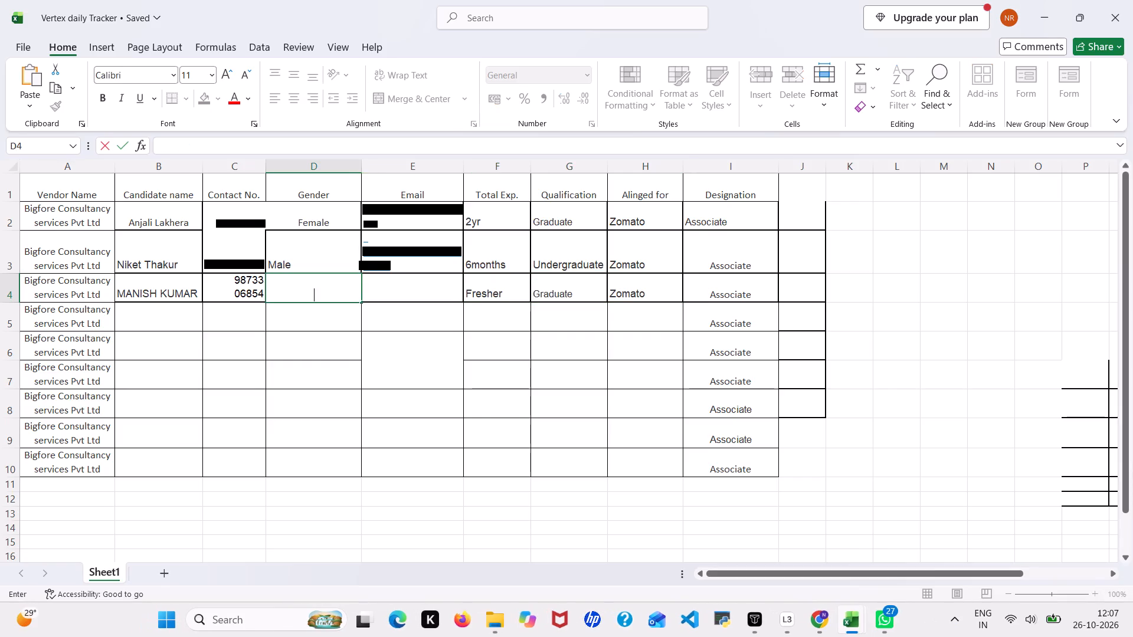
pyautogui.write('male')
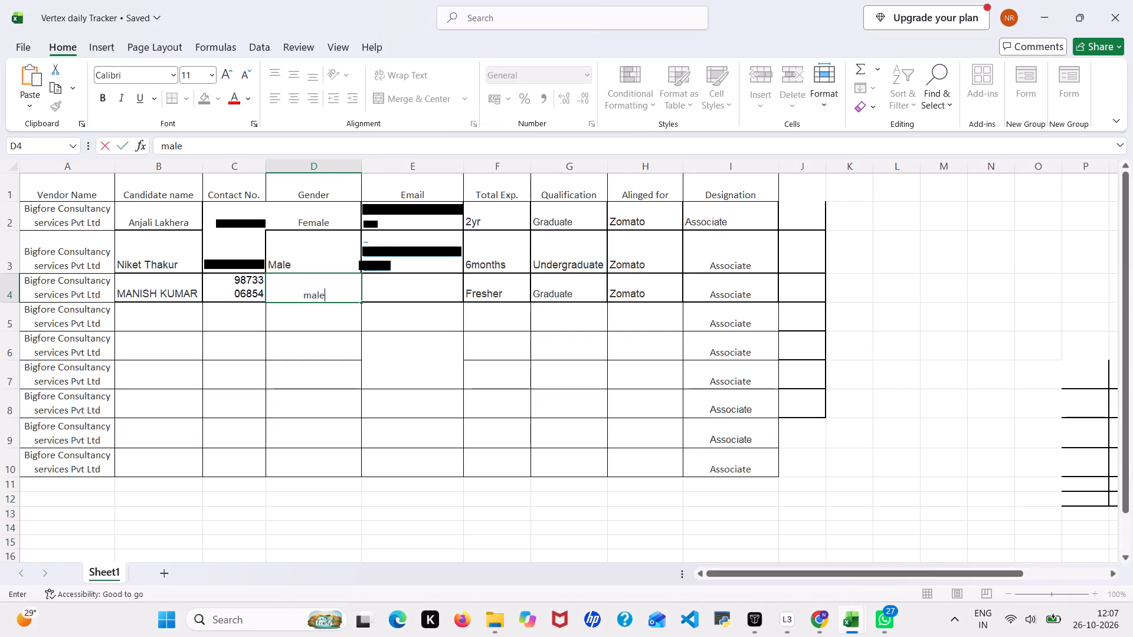
pyautogui.click(310, 295)
pyautogui.press('BackSpace')
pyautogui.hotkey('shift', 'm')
pyautogui.click(589, 326)
# Format rows 1 to 4 from Vendor Name through Alinged for in Calibri size 11 with centred horizontal alignment.
pyautogui.moveTo(654, 287); pyautogui.dragTo(94, 196)
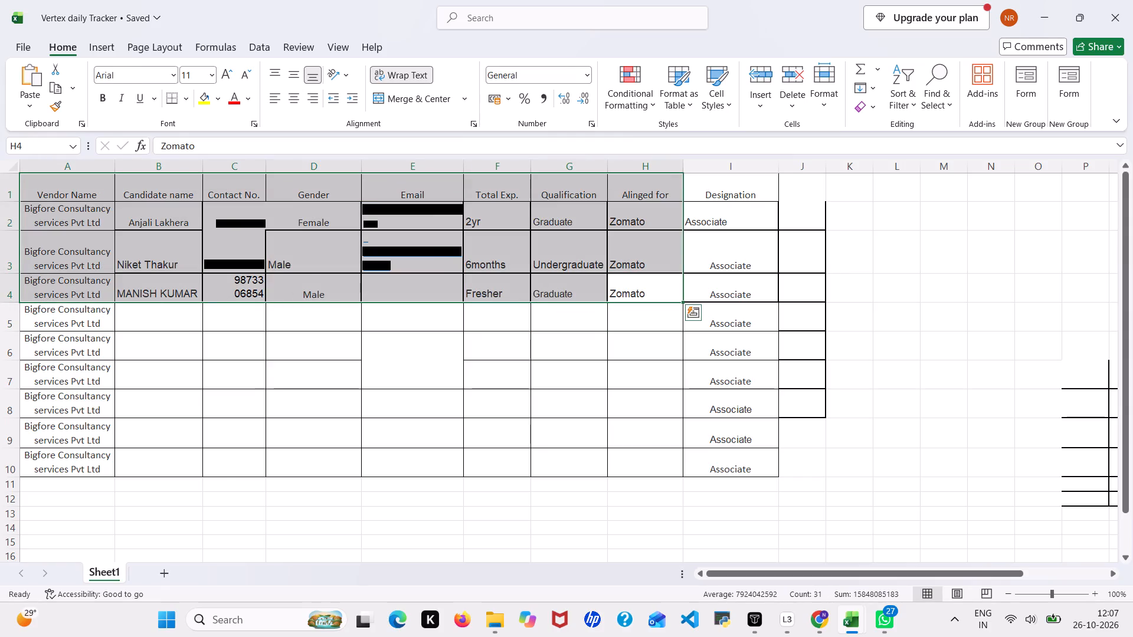
pyautogui.click(173, 74)
pyautogui.click(160, 132)
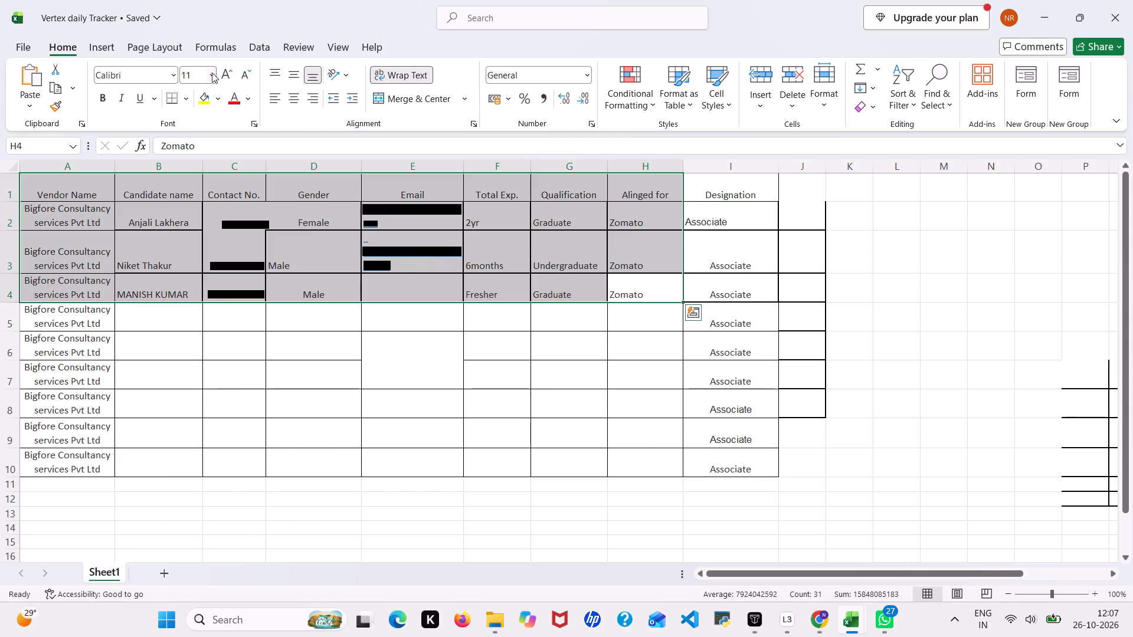
pyautogui.click(214, 73)
pyautogui.click(193, 144)
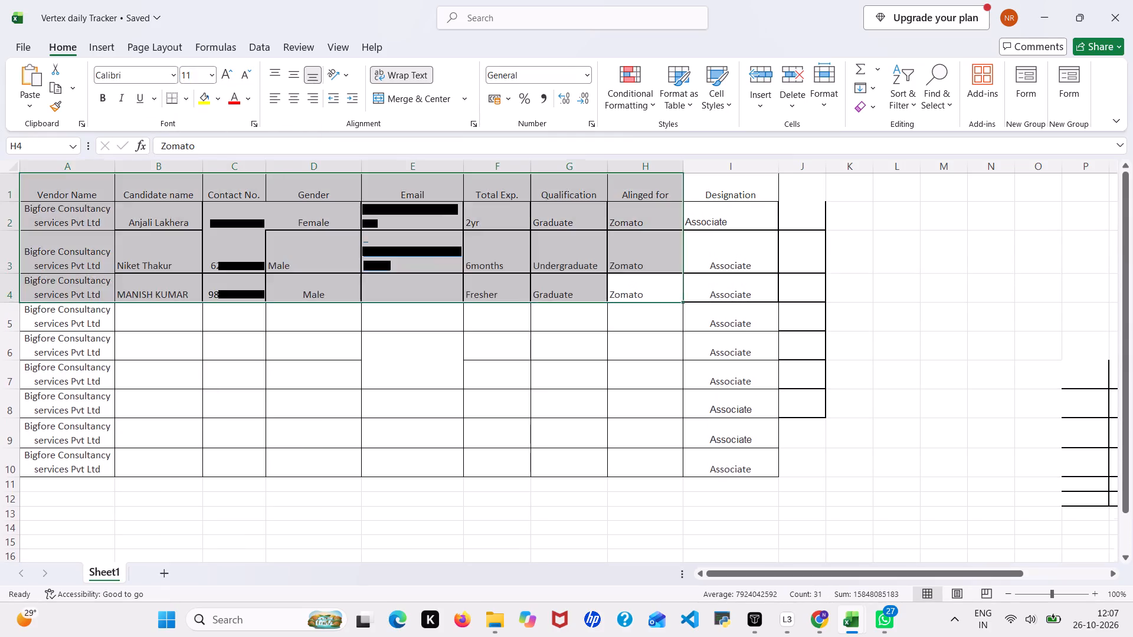
pyautogui.click(291, 103)
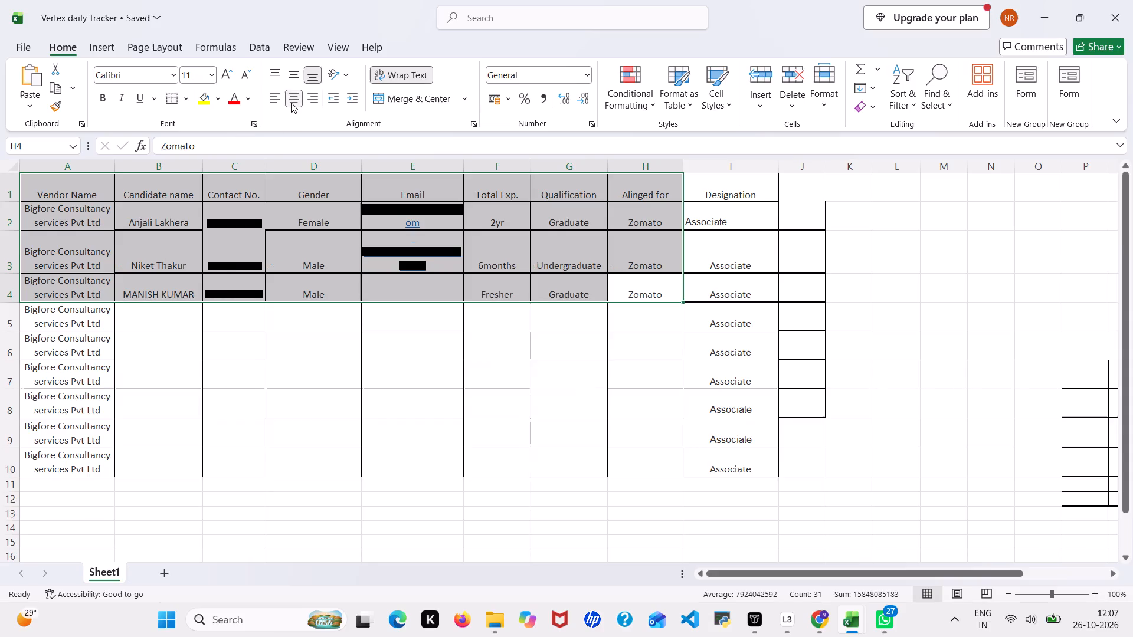
# Open the border options for rows 1 to 4 from Vendor Name through Alinged for.
pyautogui.click(186, 98)
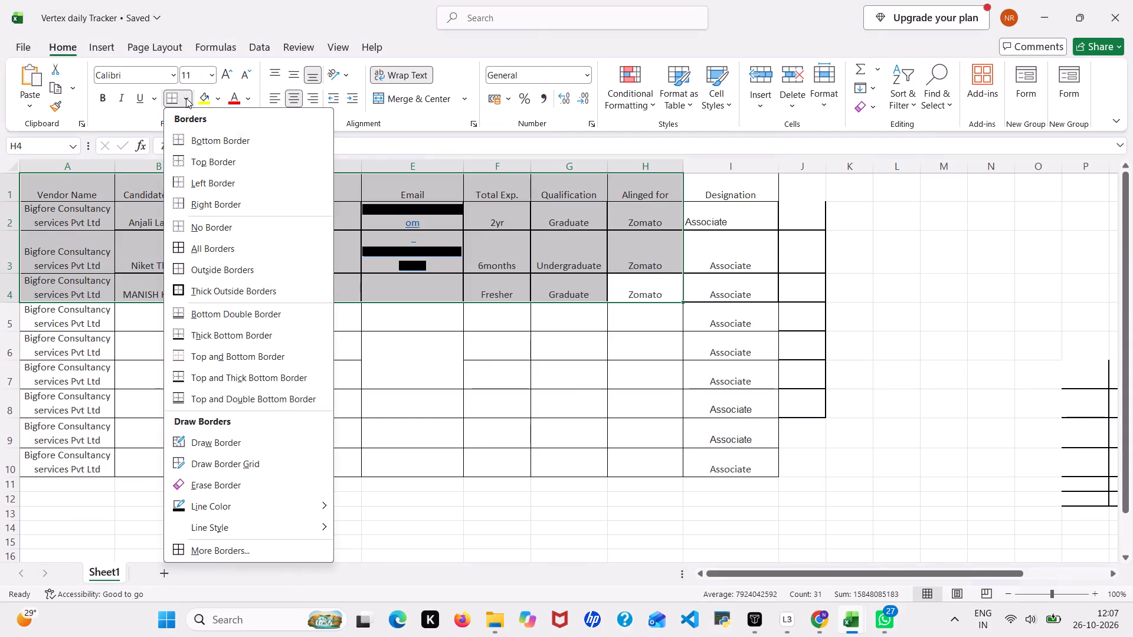
# Apply all borders to the tracker range A1:H4, covering the headers and three candidate rows, and copy it.
pyautogui.click(206, 245)
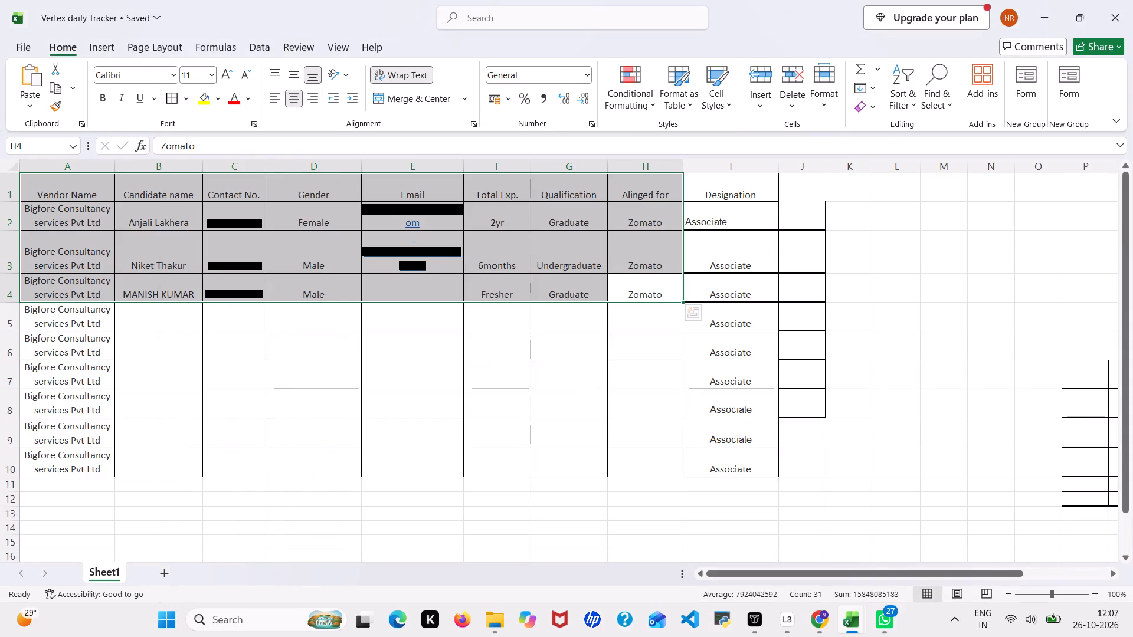
pyautogui.hotkey('ctrl', 'c')
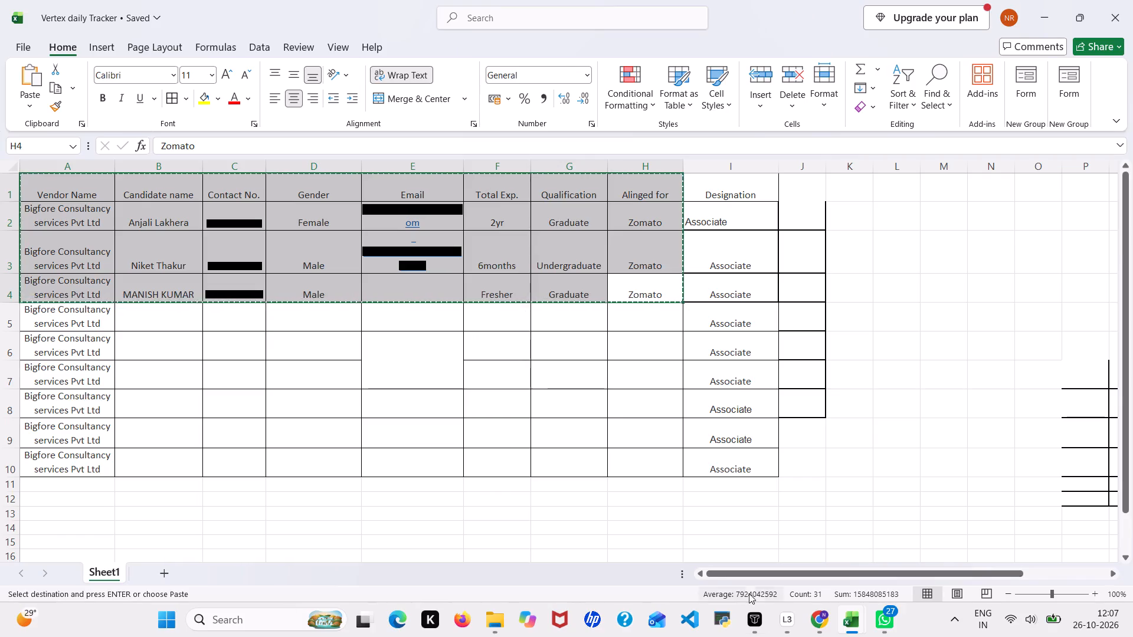
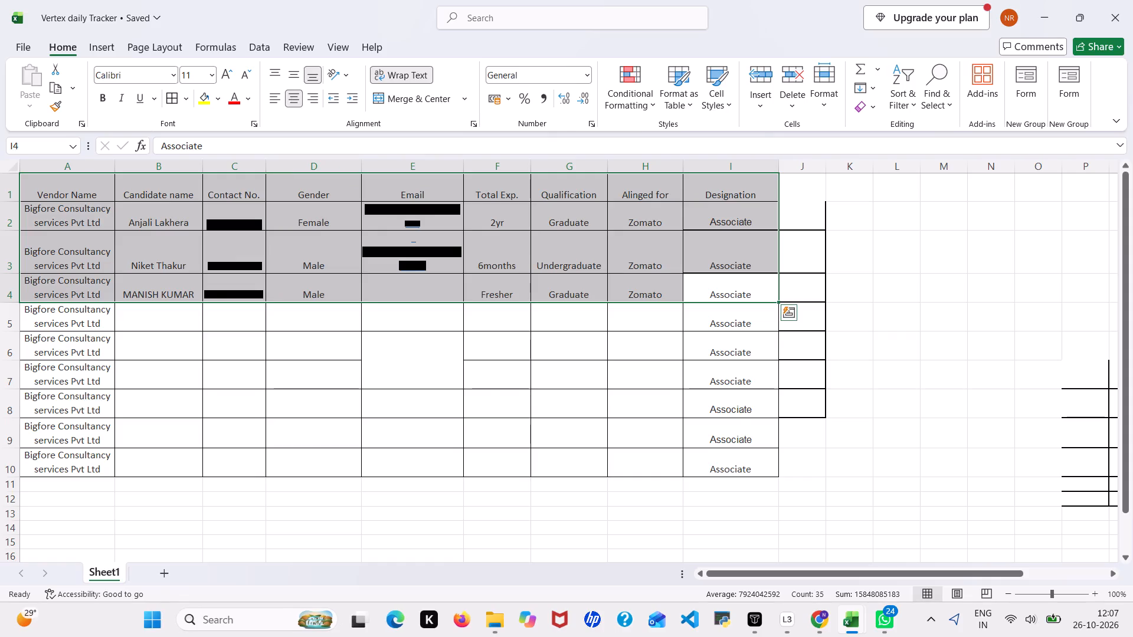
# Copy the tracker range A1:I4, covering the headers through Designation and the three candidate rows.
pyautogui.hotkey('ctrl', 'c')
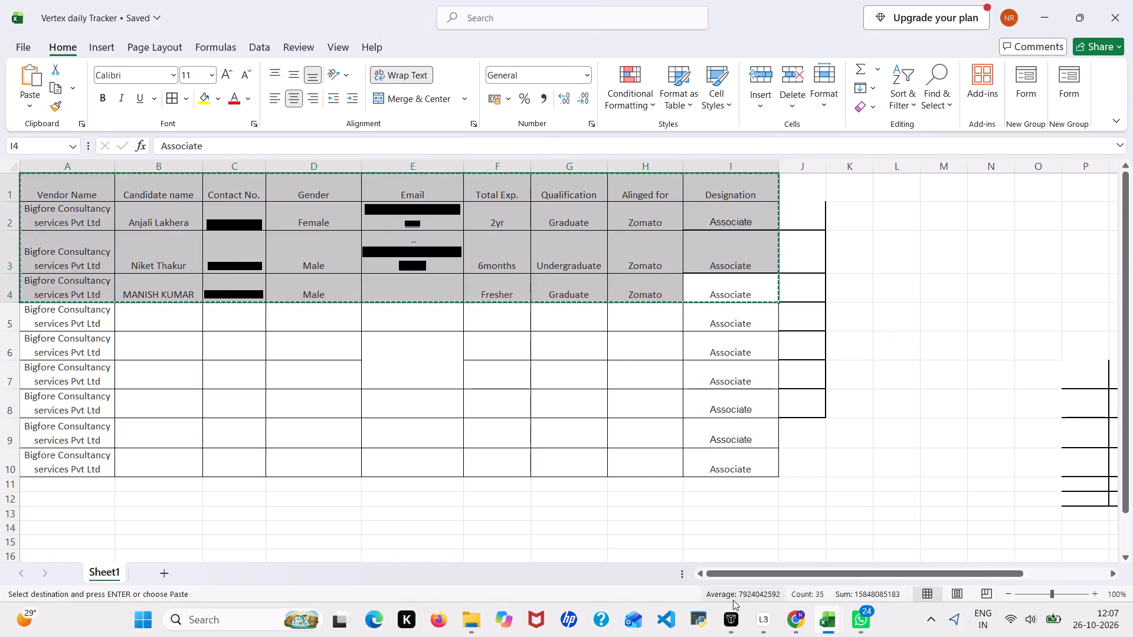
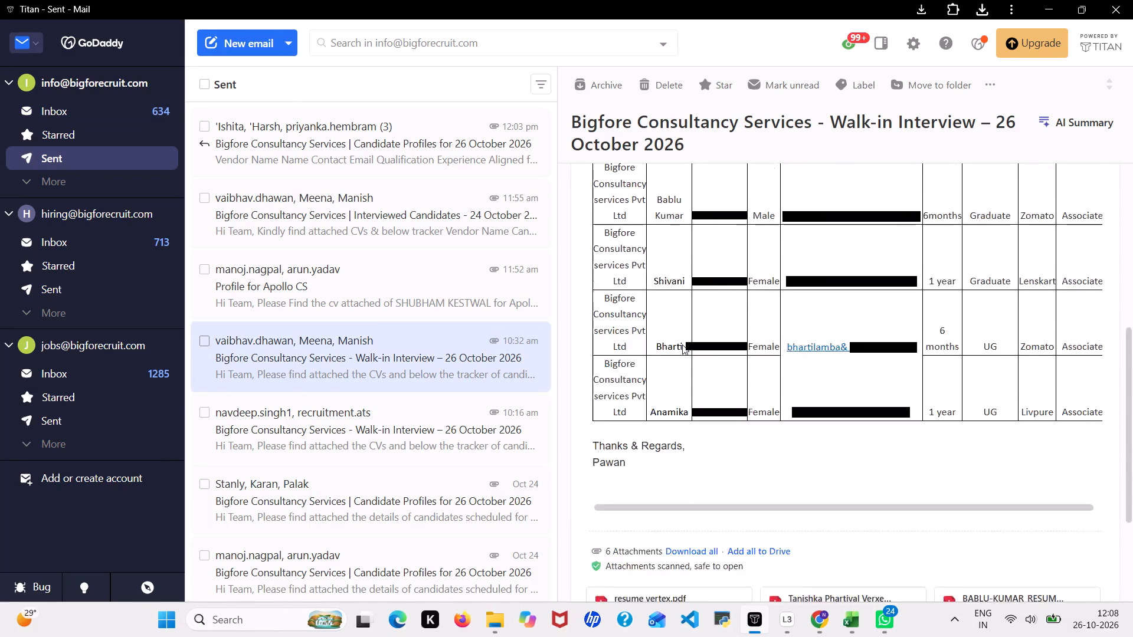
# Start a reply to the sent "Walk-in Interview – 26 October 2026" email and paste the copied three-candidate tracker table into it.
pyautogui.scroll(1, 682, 344)
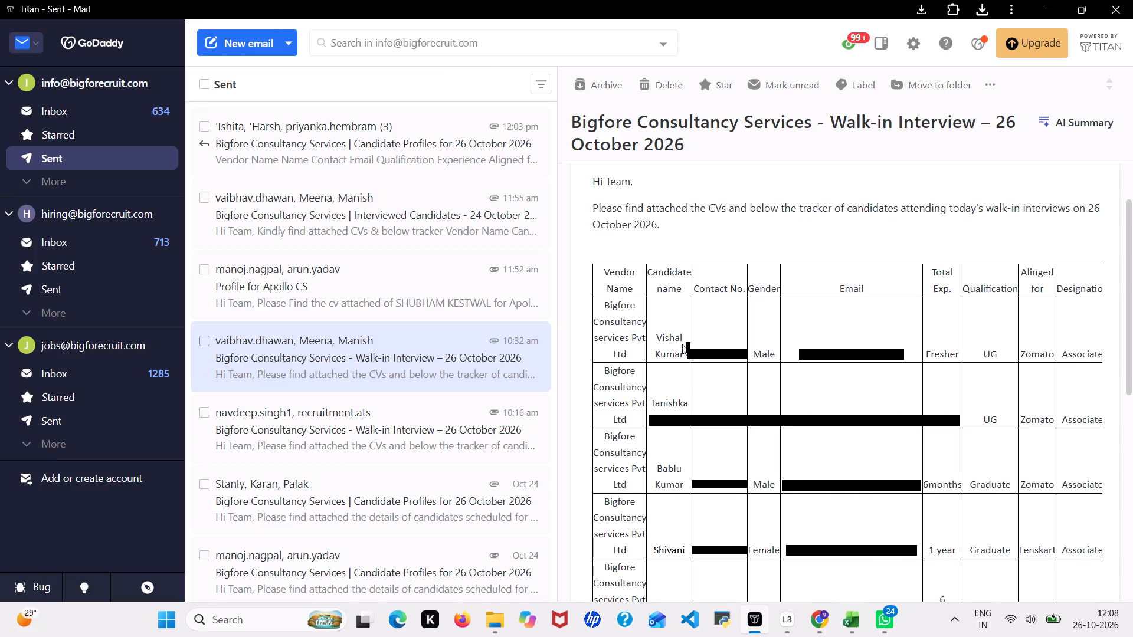
pyautogui.scroll(-4, 682, 344)
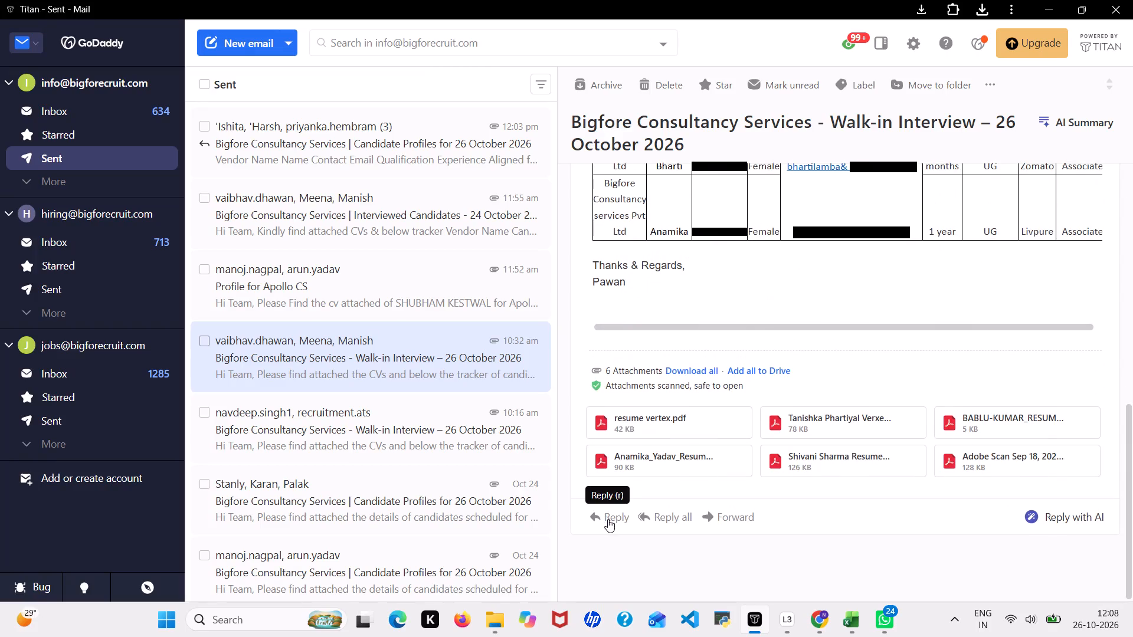
pyautogui.click(608, 519)
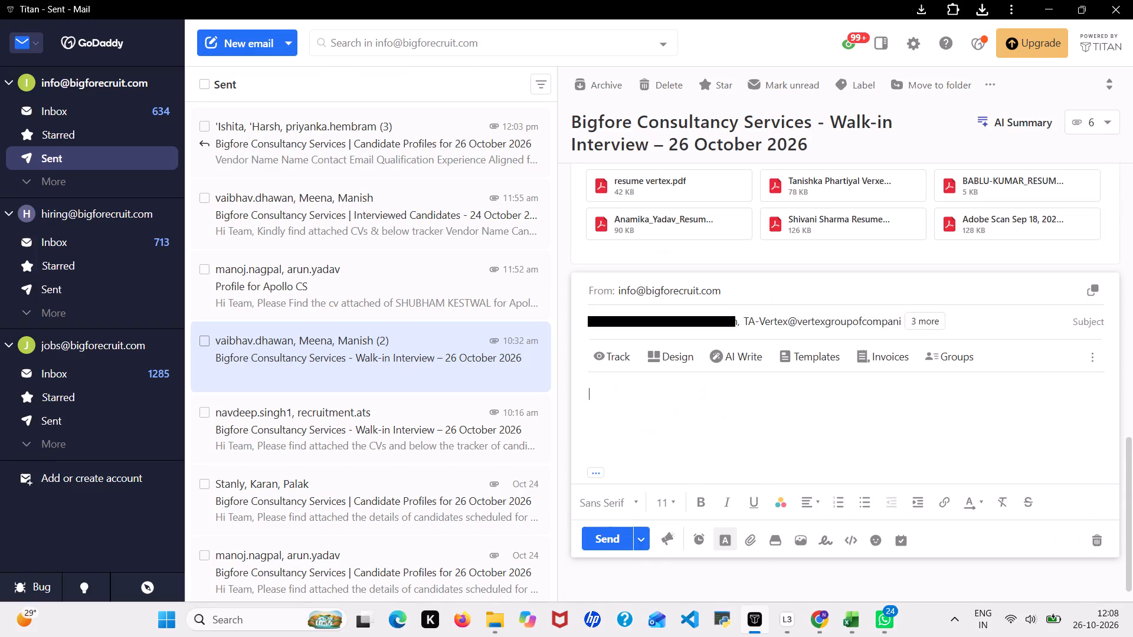
pyautogui.hotkey('ctrl', 'v')
pyautogui.scroll(-1, 665, 466)
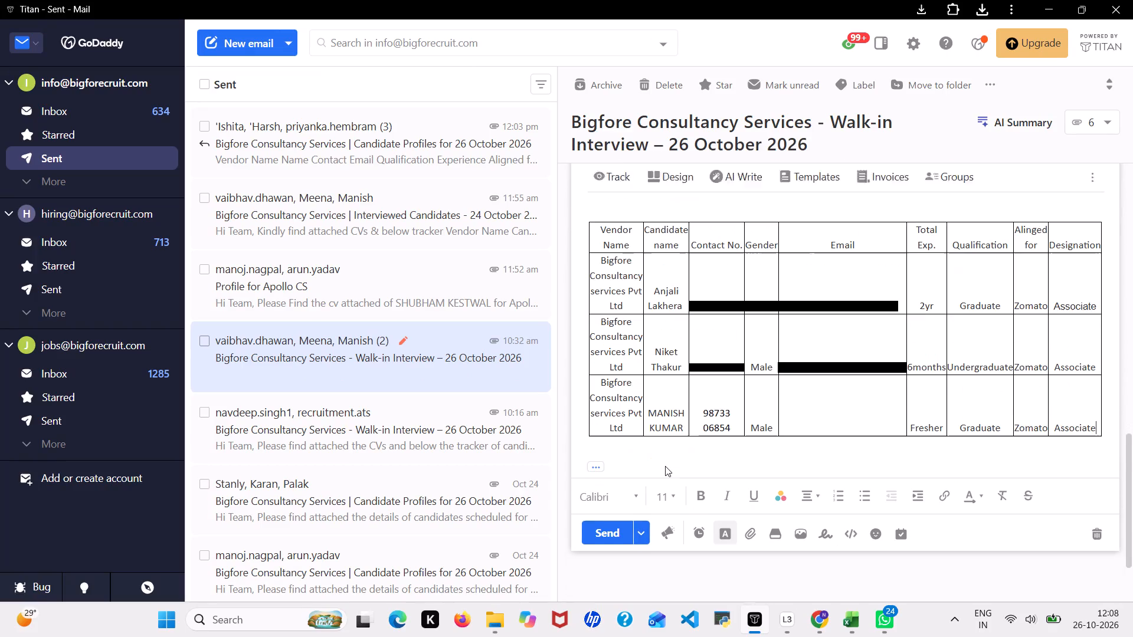
# Attach the CV PDFs of the three candidates in the table, Manish, Niket and Anjali, to the reply.
pyautogui.scroll(-1, 665, 466)
pyautogui.click(757, 517)
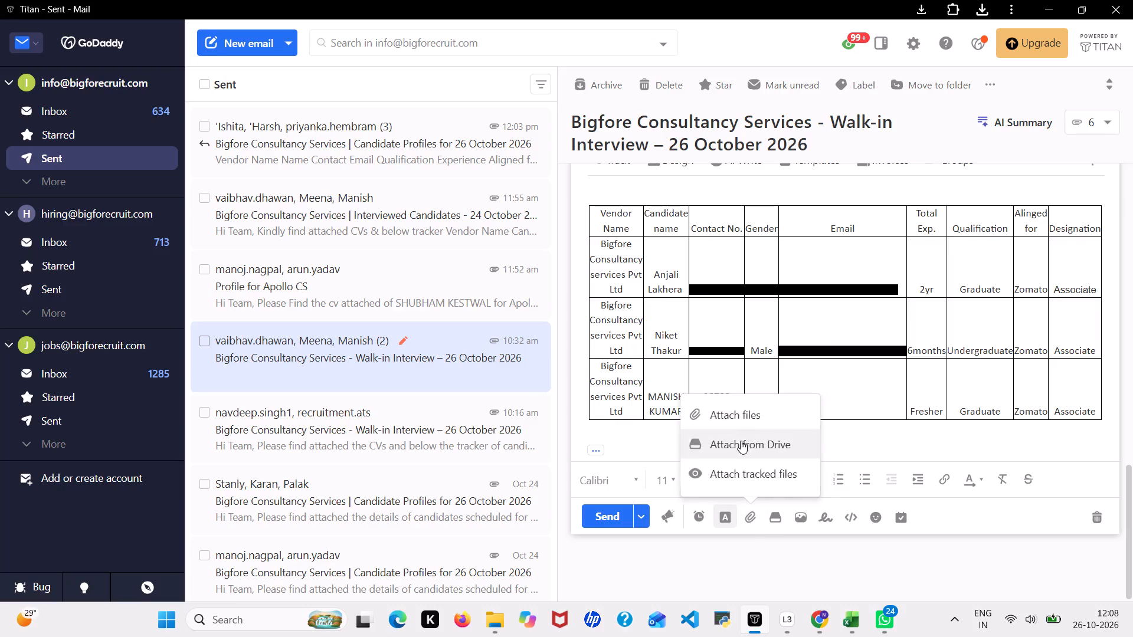
pyautogui.click(739, 416)
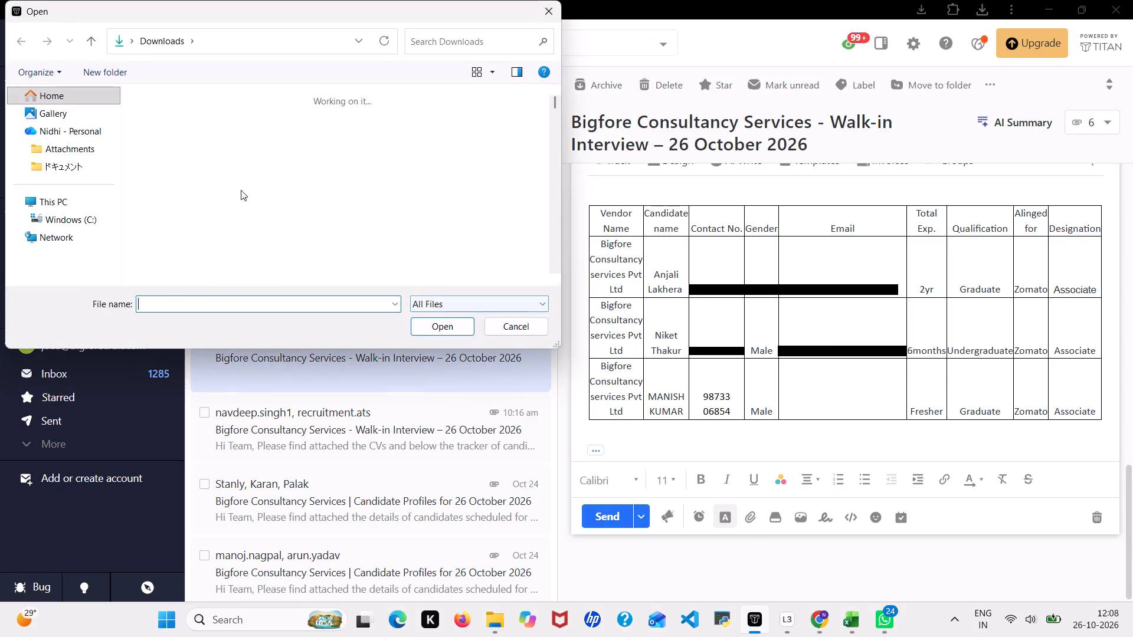
pyautogui.click(222, 128)
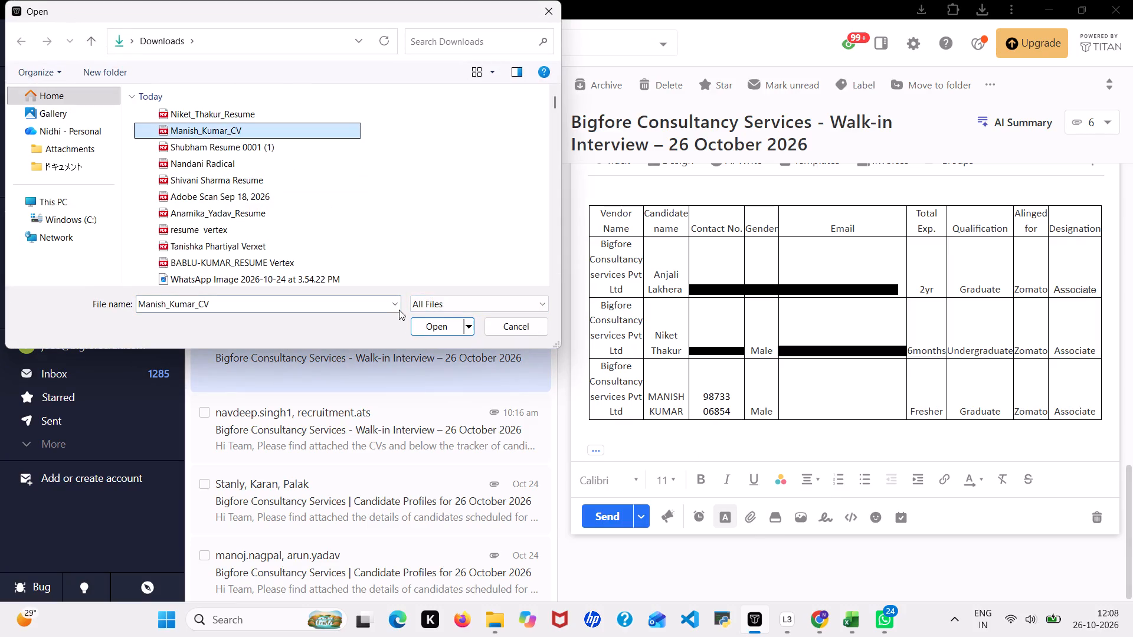
pyautogui.click(433, 333)
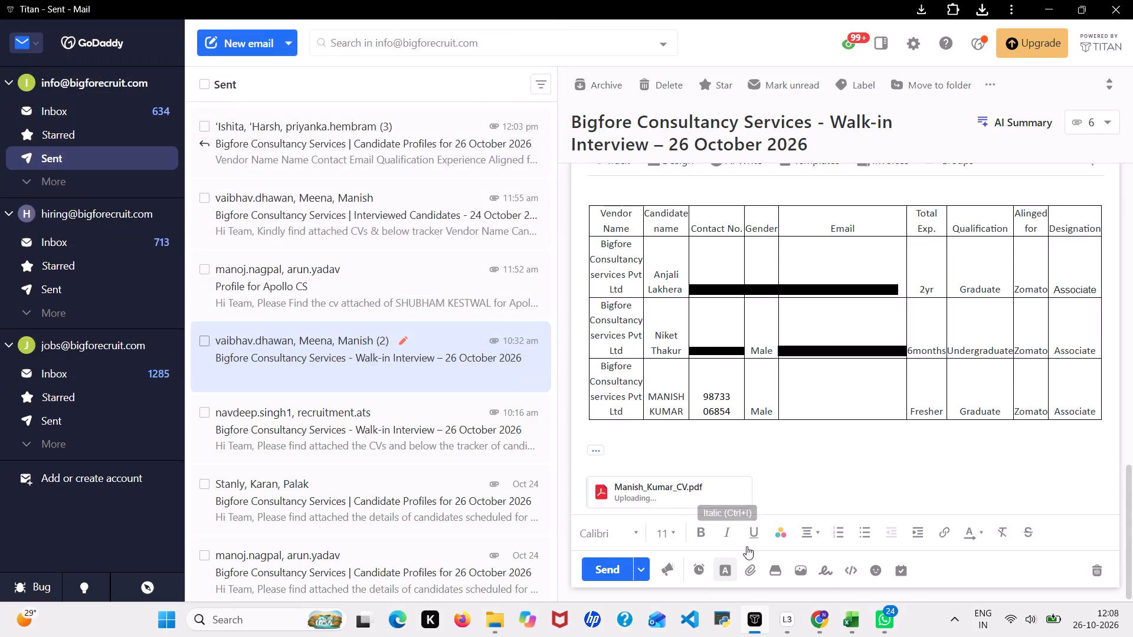
pyautogui.click(755, 569)
pyautogui.click(744, 467)
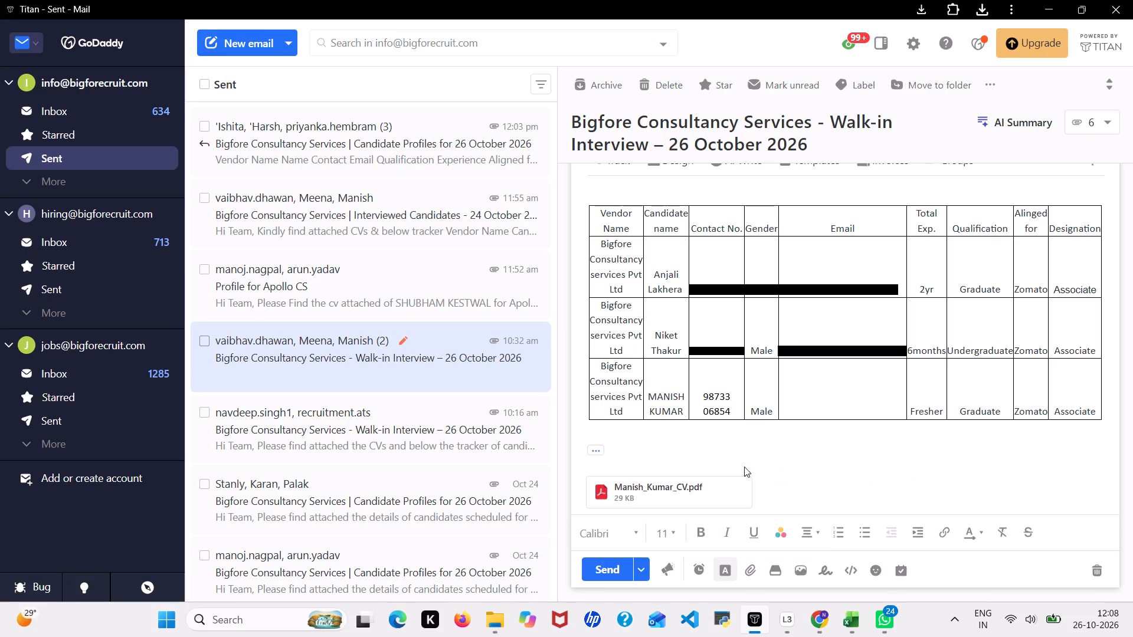
pyautogui.click(201, 116)
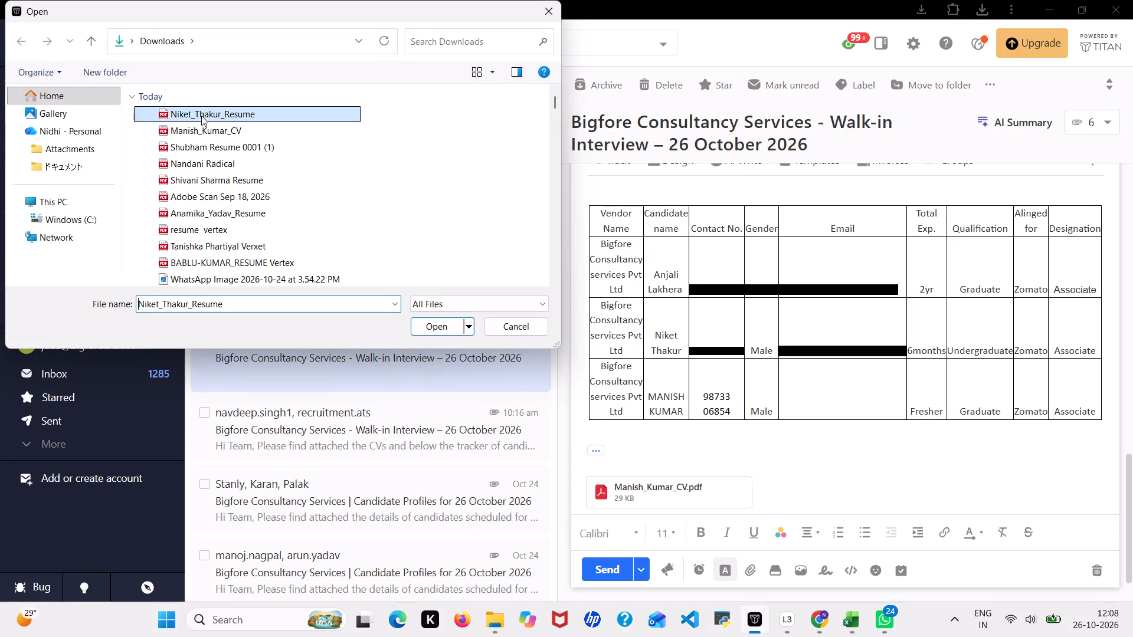
pyautogui.click(446, 326)
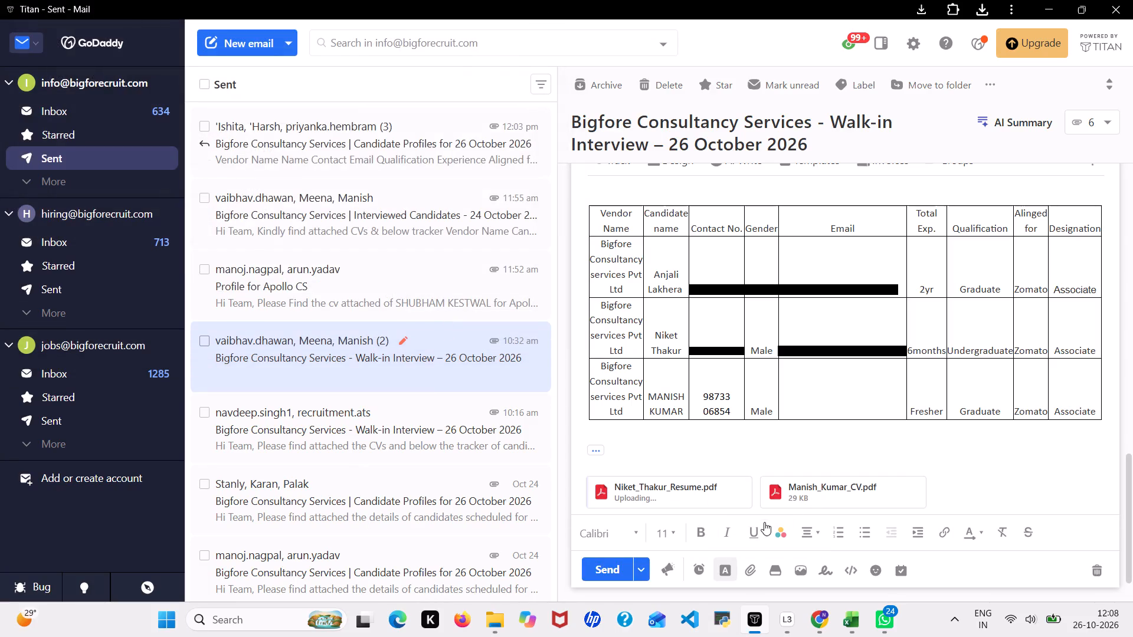
pyautogui.click(754, 570)
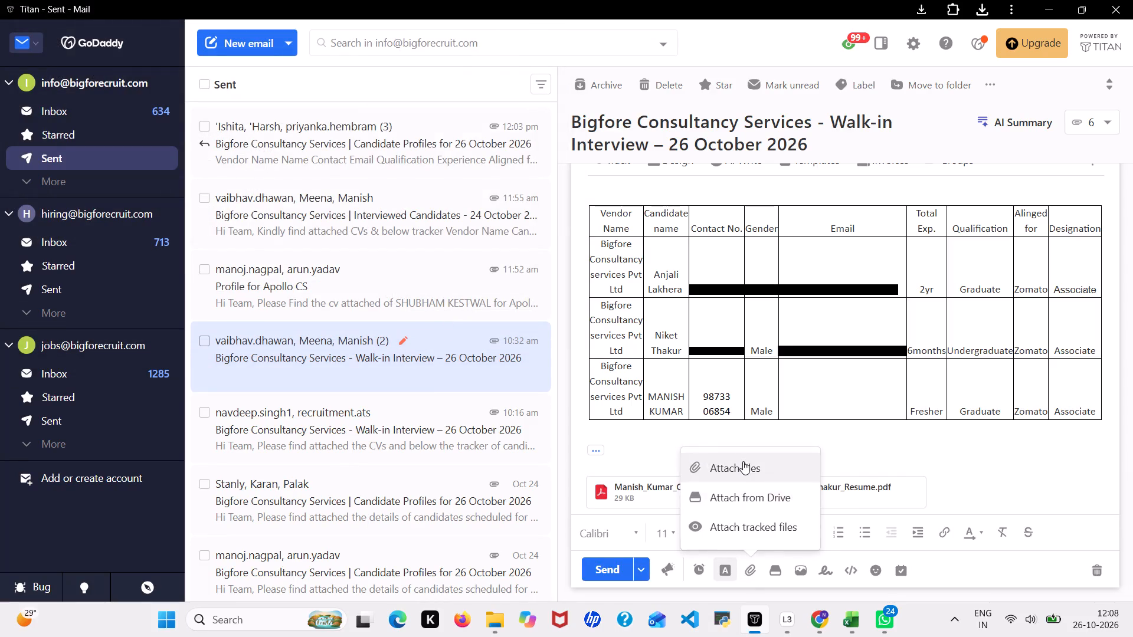
pyautogui.click(743, 461)
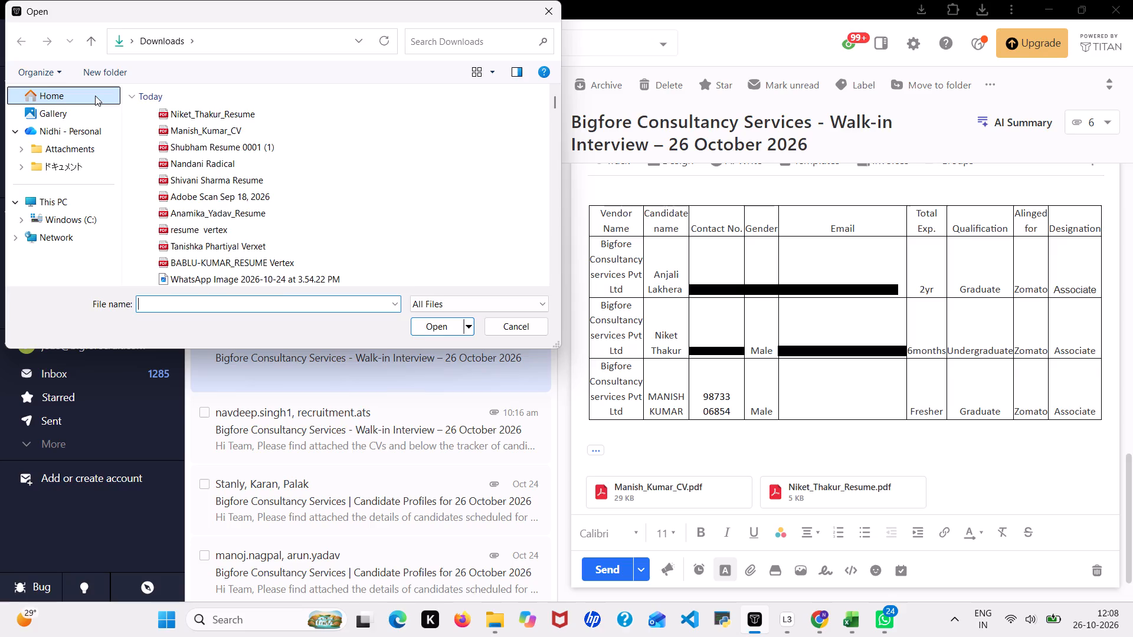
pyautogui.doubleClick(95, 96)
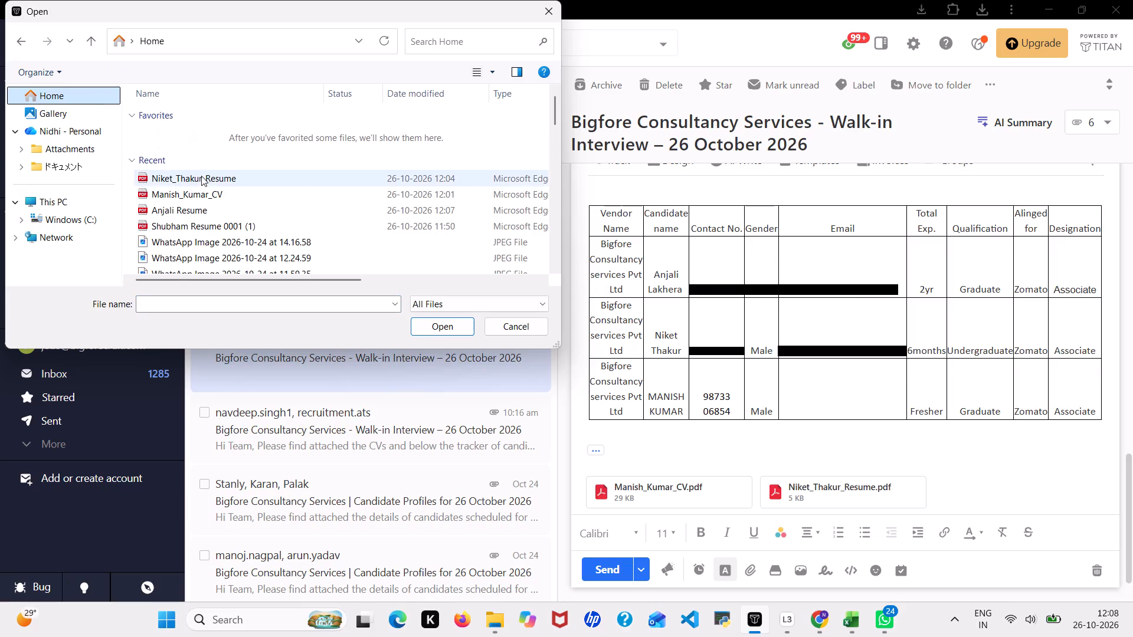
pyautogui.click(206, 205)
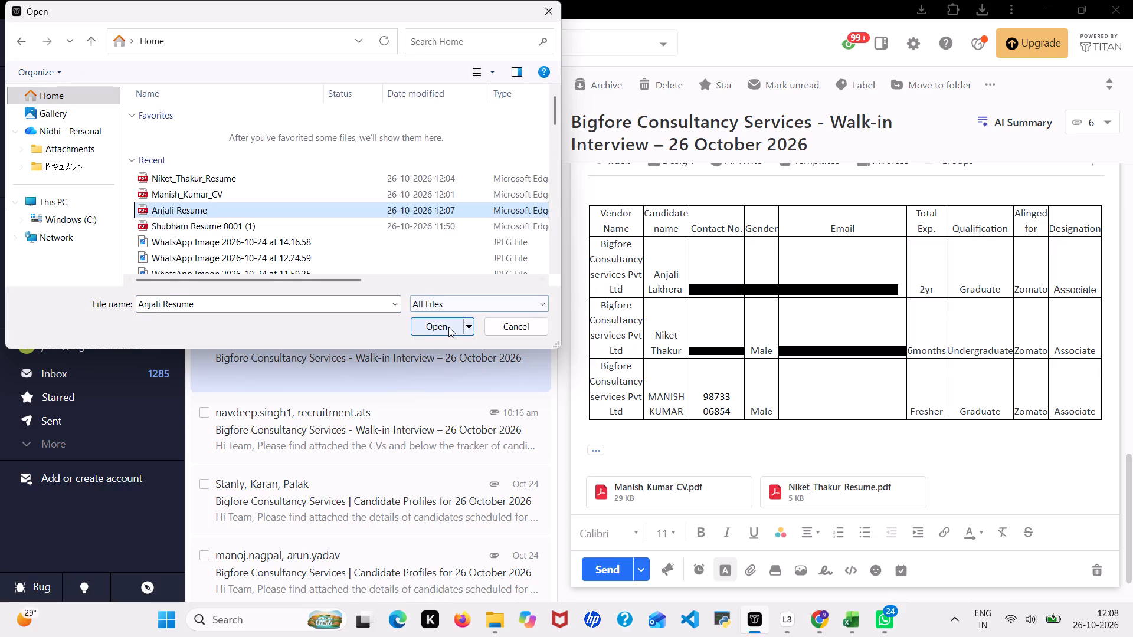
pyautogui.click(448, 327)
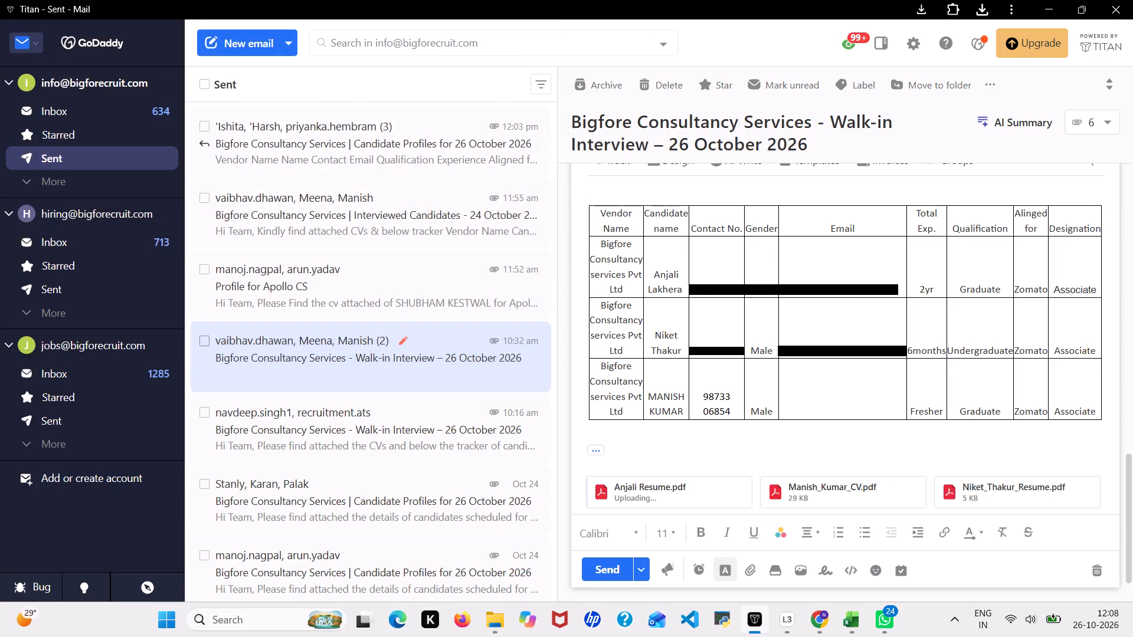
# Insert two line breaks below the tracker table in the reply.
pyautogui.click(1113, 413)
pyautogui.click(1113, 413)
pyautogui.press('Return')
pyautogui.press('Return')
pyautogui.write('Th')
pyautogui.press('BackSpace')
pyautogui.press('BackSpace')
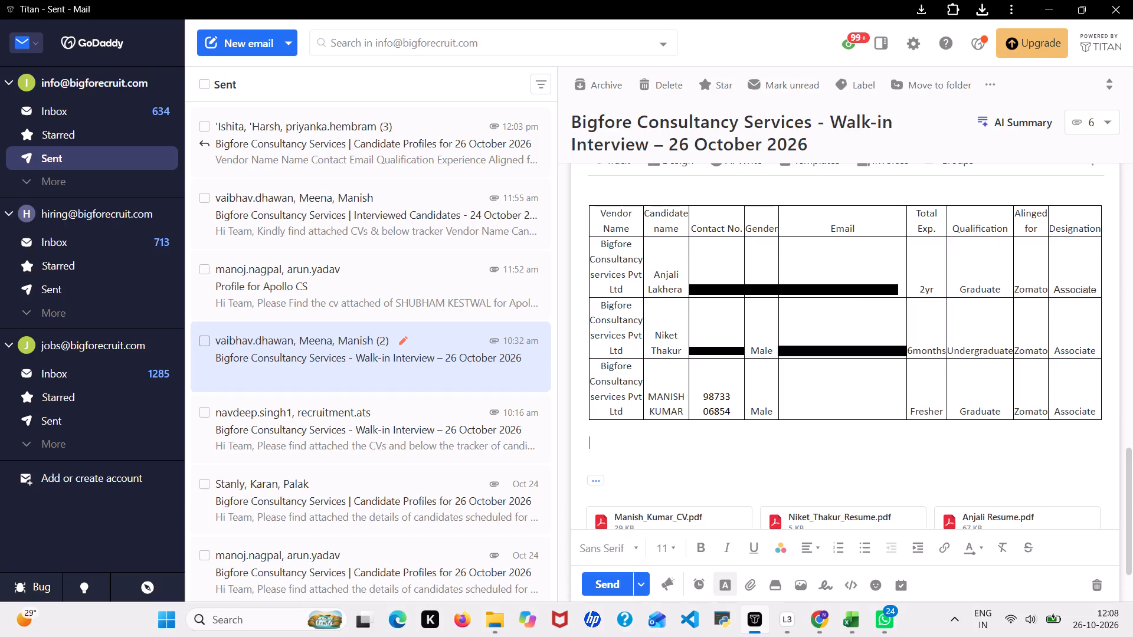
# Copy the "Thanks & Regards, Pawan" sign-off from the earlier email and paste it below the tracker table in the reply.
pyautogui.scroll(4, 1113, 413)
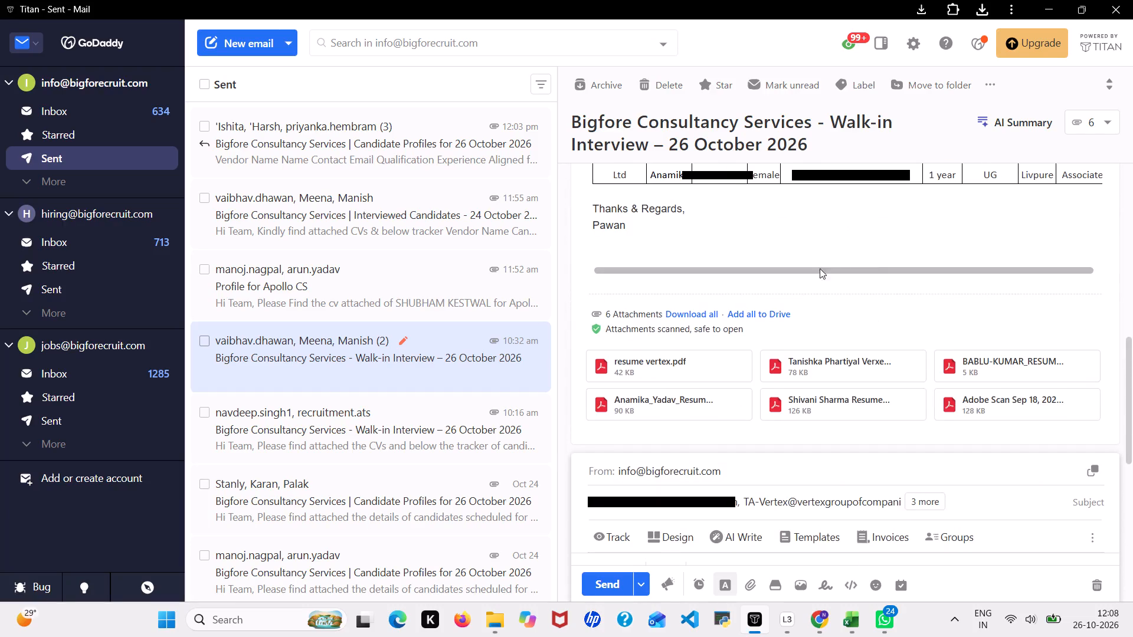
pyautogui.moveTo(623, 225); pyautogui.dragTo(592, 208)
pyautogui.hotkey('ctrl', 'c')
pyautogui.scroll(-1, 592, 208)
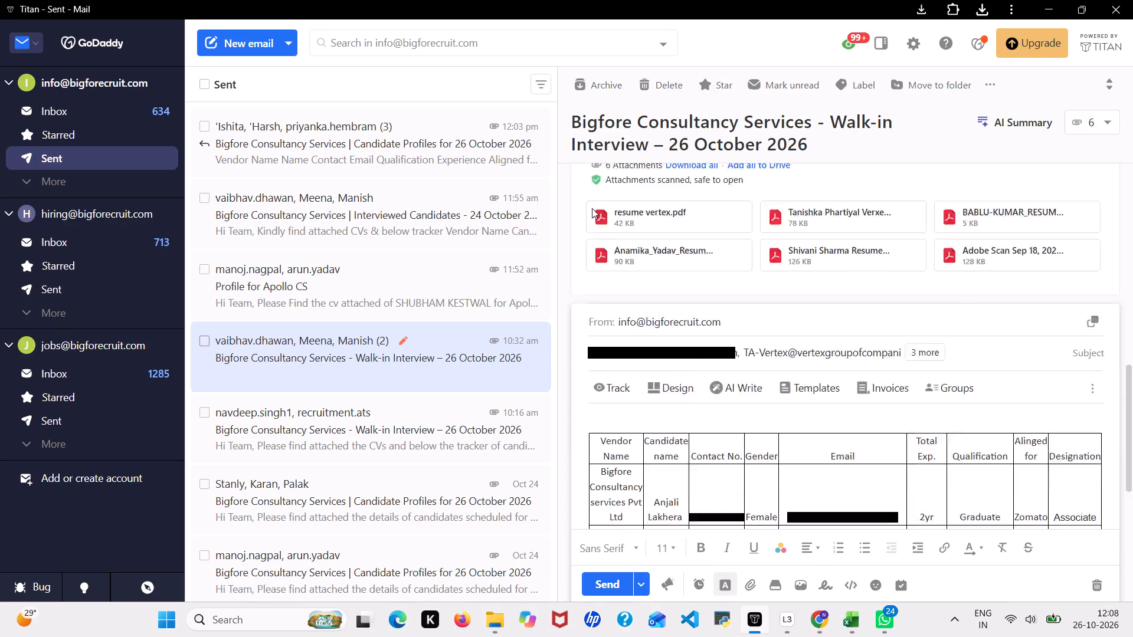
pyautogui.scroll(-1, 592, 208)
pyautogui.scroll(-2, 607, 272)
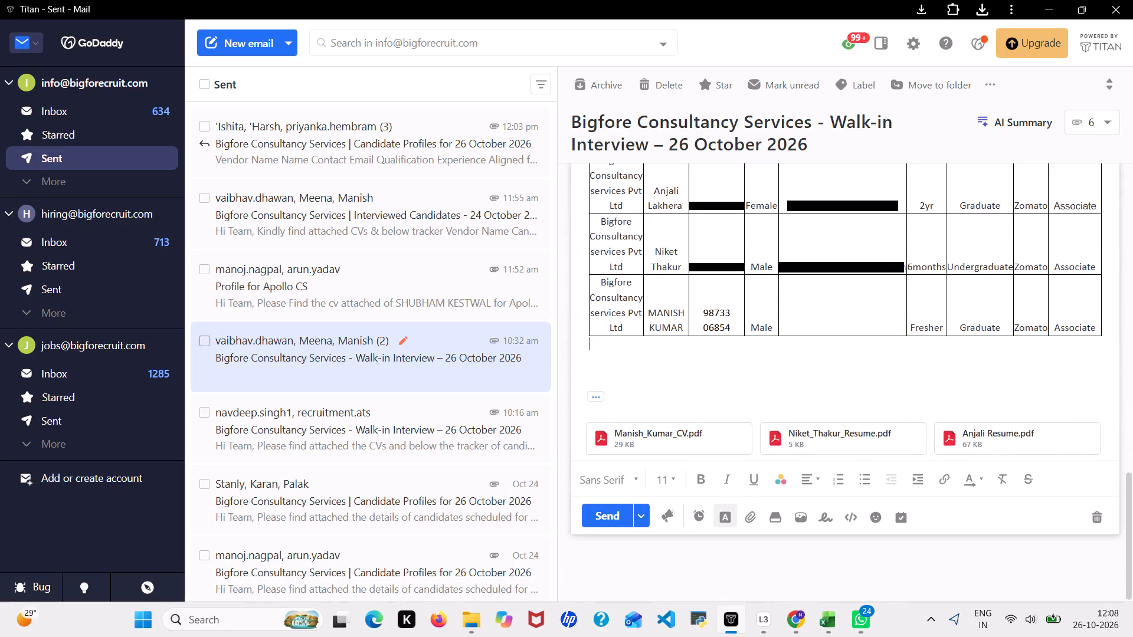
pyautogui.click(592, 350)
pyautogui.press('Return')
pyautogui.hotkey('ctrl', 'v')
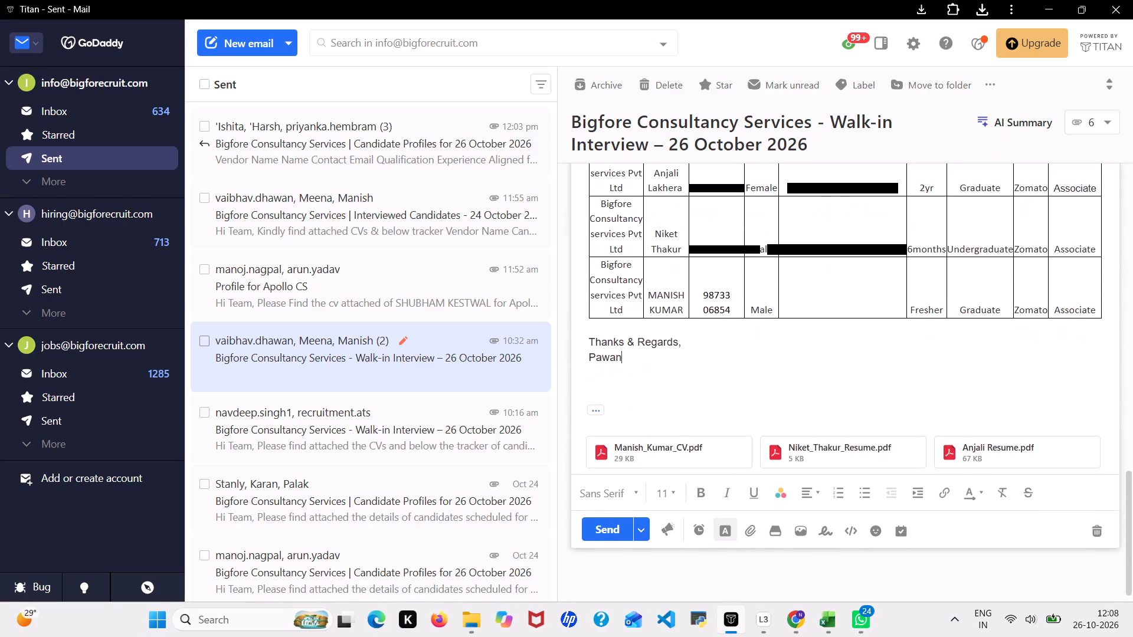
# Send the walk-in interview reply with the tracker table and three CVs.
pyautogui.click(590, 534)
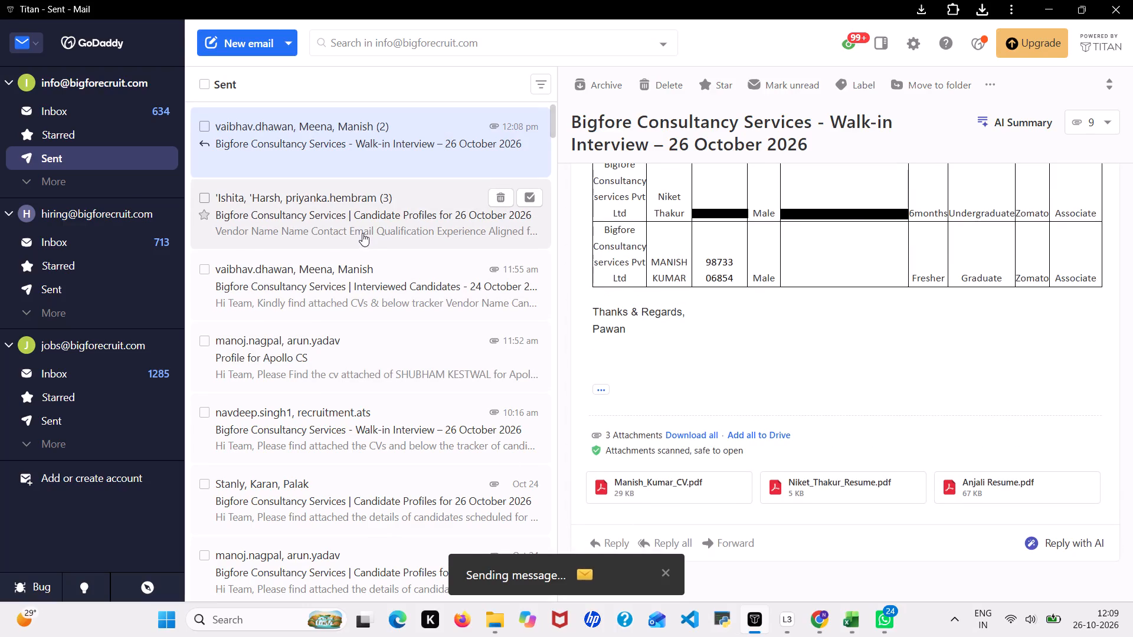
# Open the Inbox of the info mail account.
pyautogui.click(96, 104)
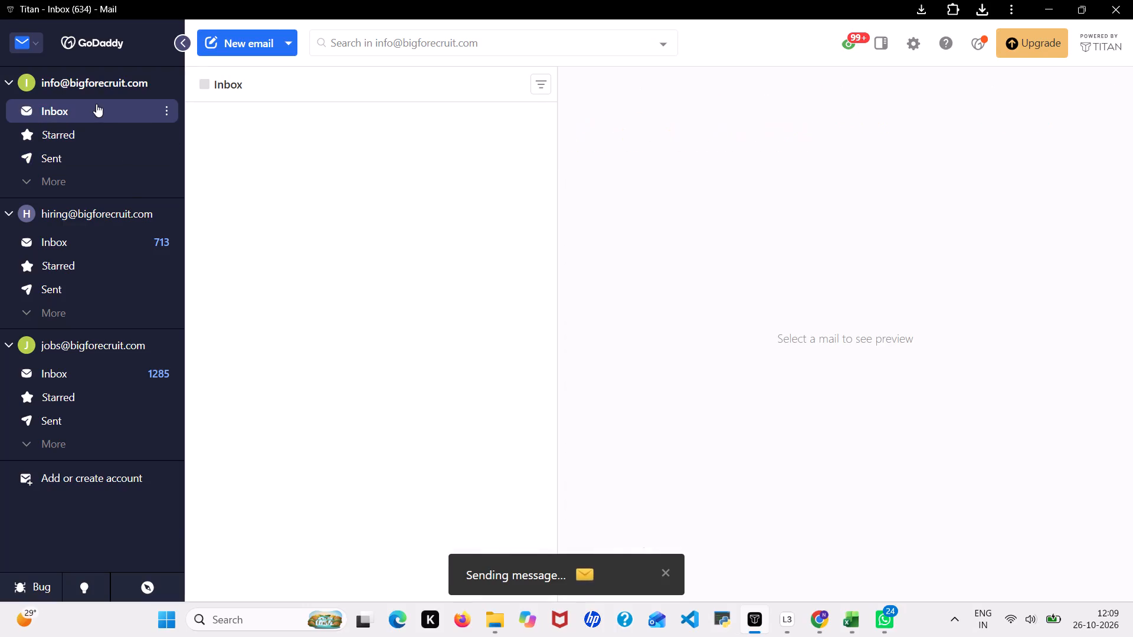